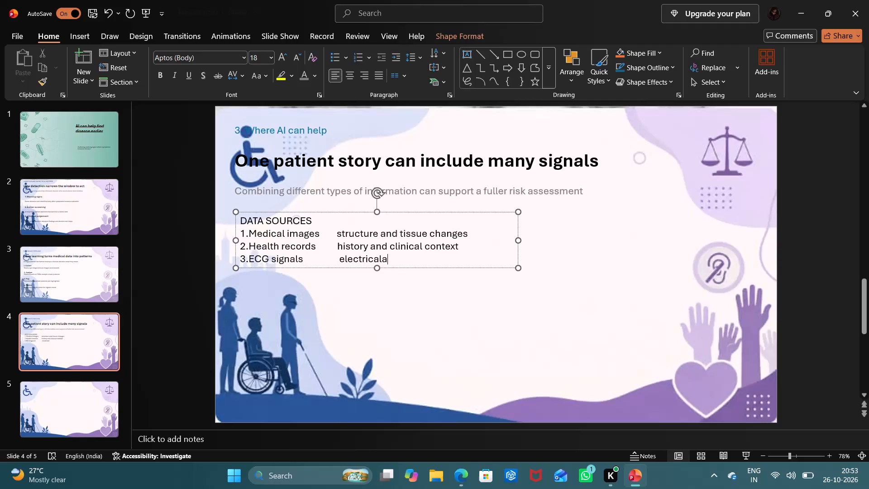
Complete the ECG signals description on slide 4 so it reads "electrical activity of the heart".
key(BackSpace)
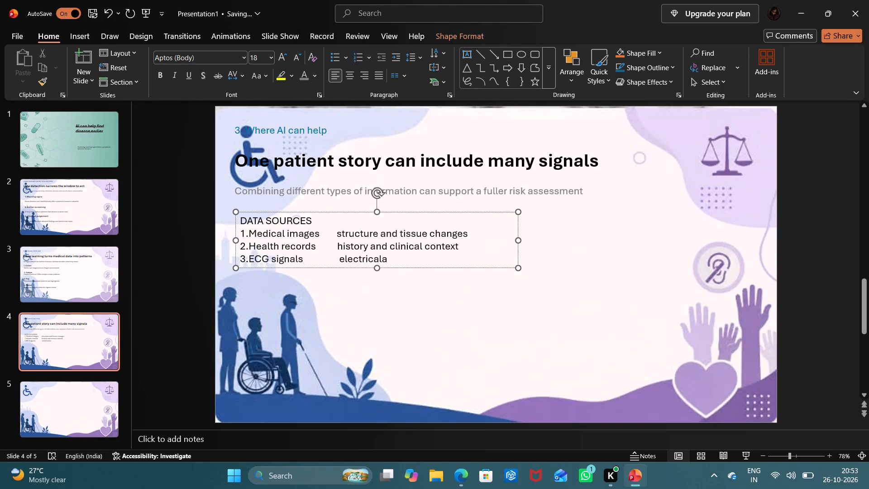
key(BackSpace)
key(space)
text(activity)
key(space)
text(of the he)
text(art)
key(space)
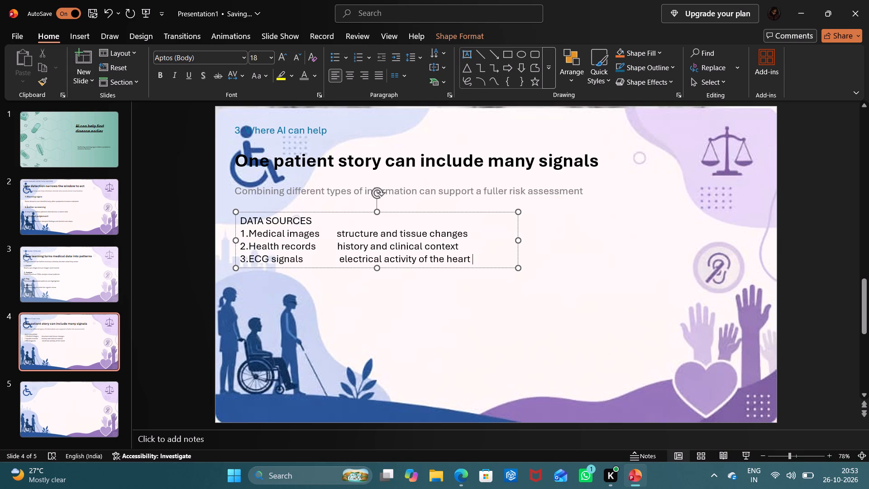
Capitalize the first letter of the three data source descriptions: Structure, History and Electrical.
click(342, 234)
key(BackSpace)
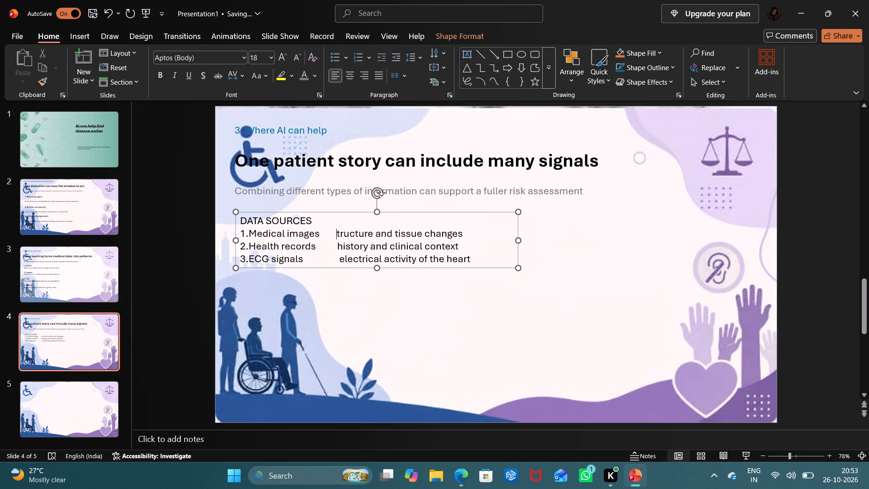
key(s)
click(341, 245)
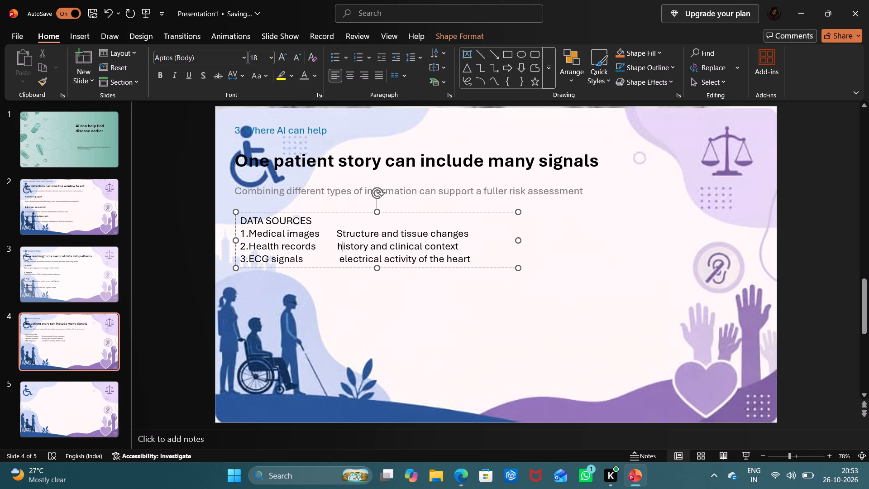
key(BackSpace)
key(h)
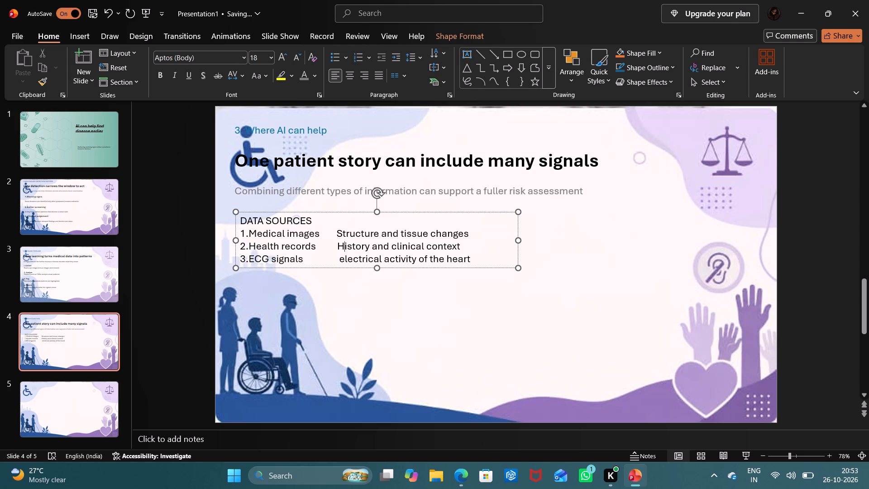
click(342, 259)
key(BackSpace)
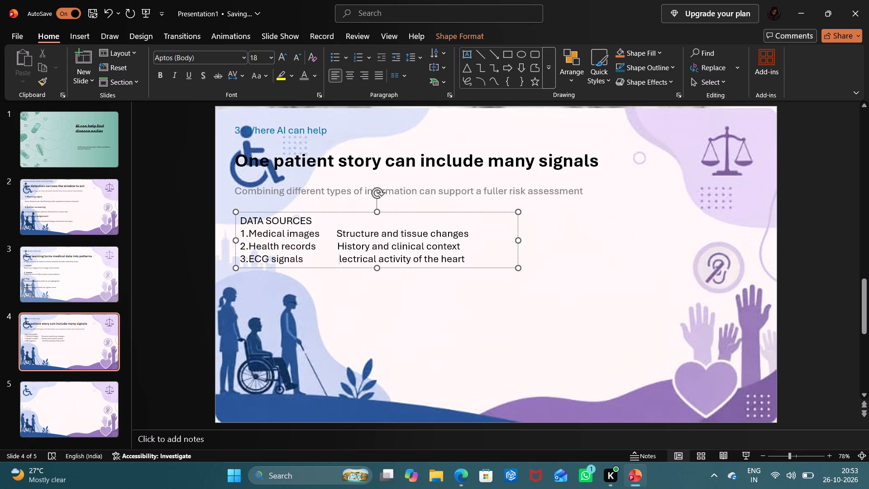
key(e)
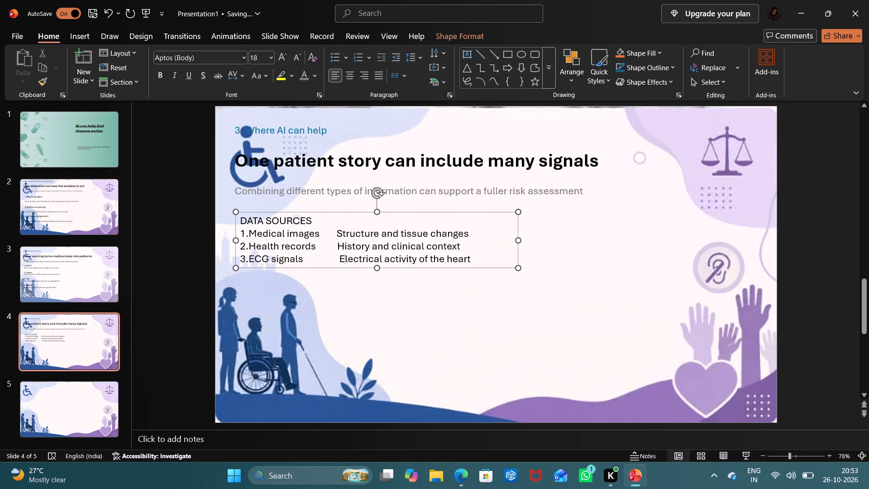
Remove the extra space before "Electrical activity of the heart" to line it up with the descriptions above.
click(339, 260)
key(BackSpace)
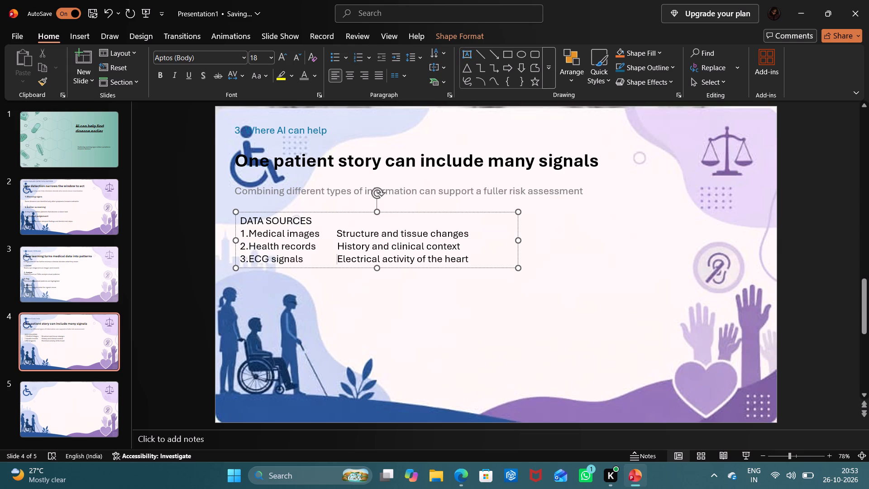
Format the DATA SOURCES heading in bold with the dark teal theme font colour.
drag(310, 219, 232, 224)
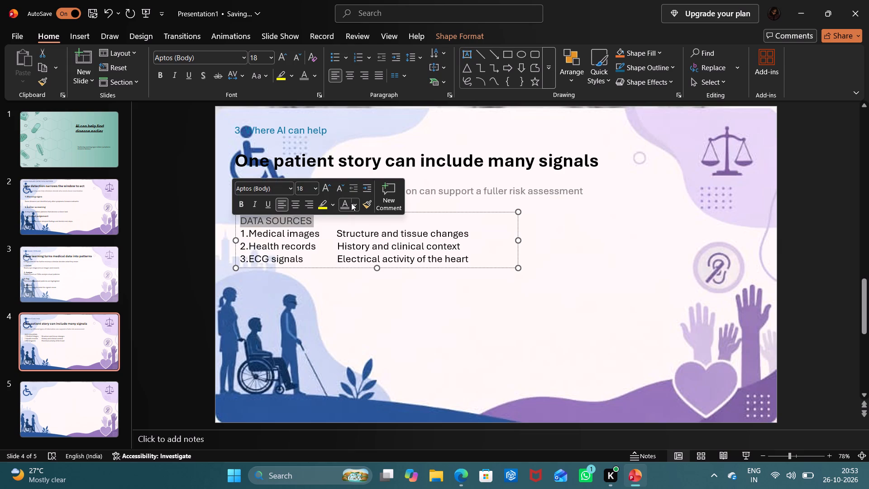
click(351, 203)
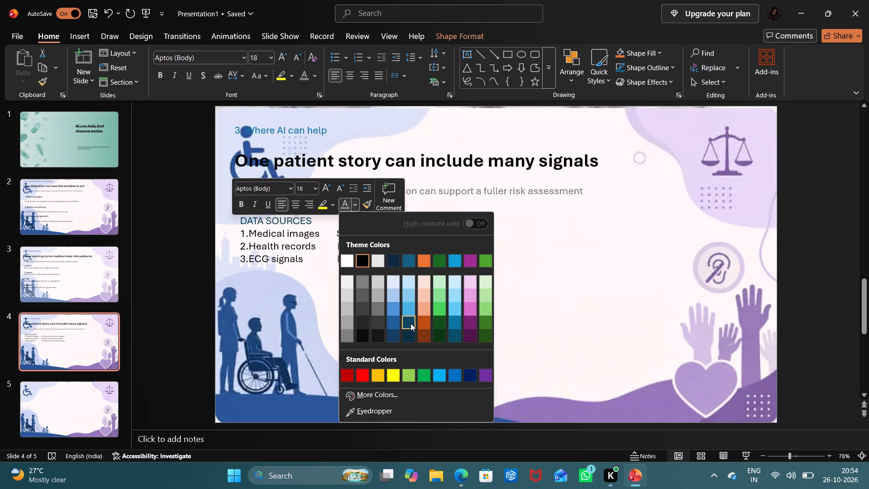
click(407, 261)
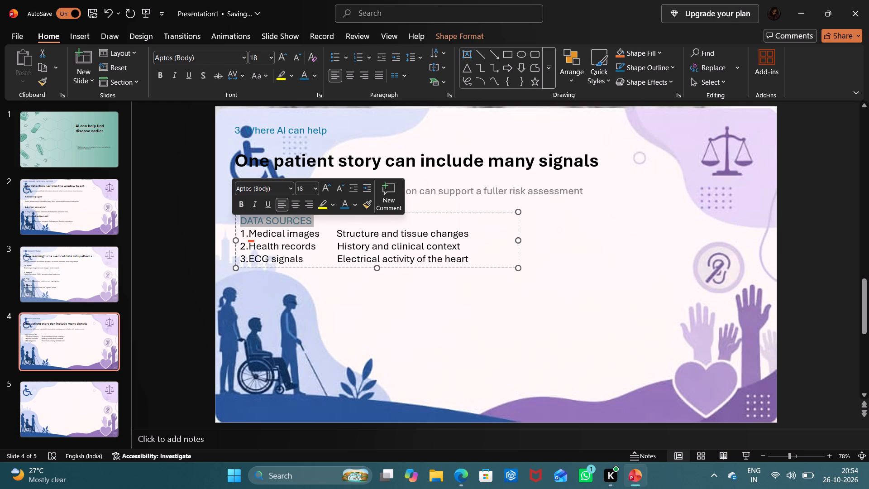
click(240, 206)
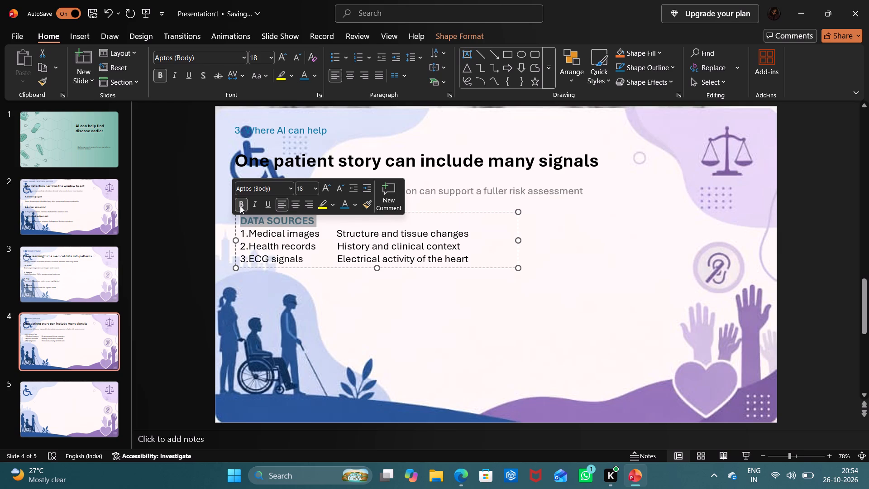
Shift the data sources text box slightly left so its text lines up with the slide title.
click(244, 231)
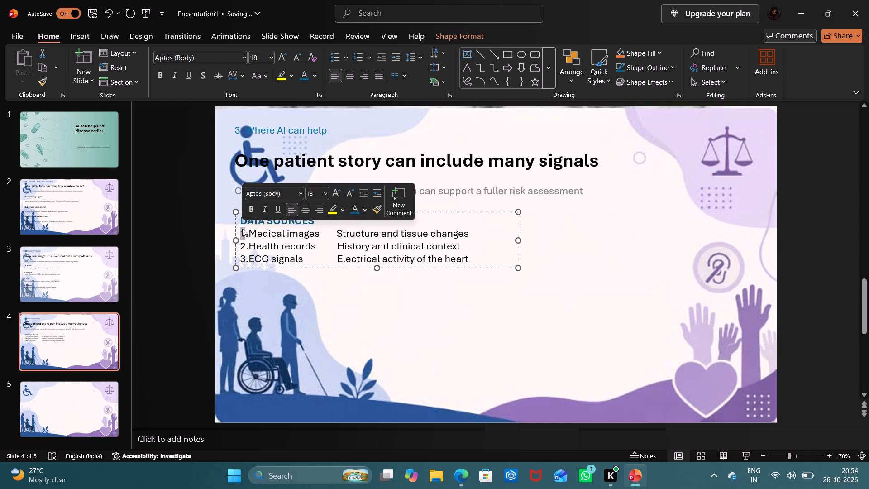
click(239, 229)
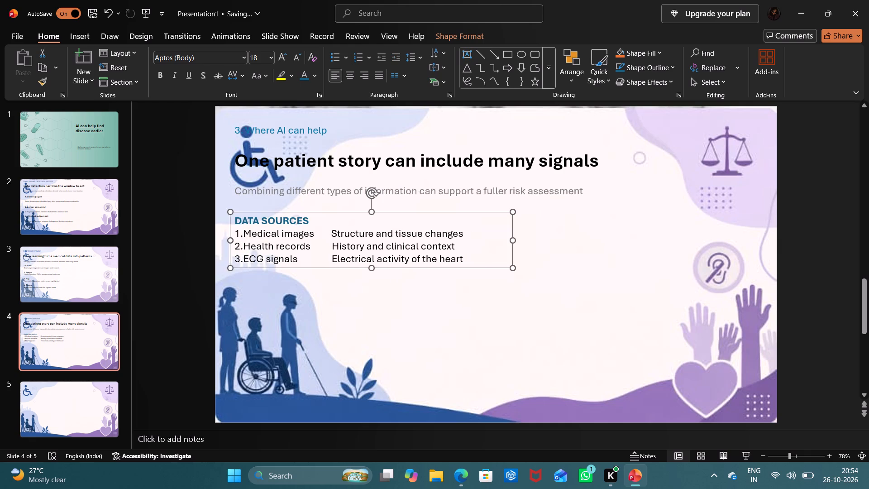
Make the labels "1.Medical images", "2.Health records" and "3.ECG signals" bold, leaving their descriptions in regular weight.
click(238, 232)
drag(235, 232, 237, 232)
drag(237, 232, 296, 236)
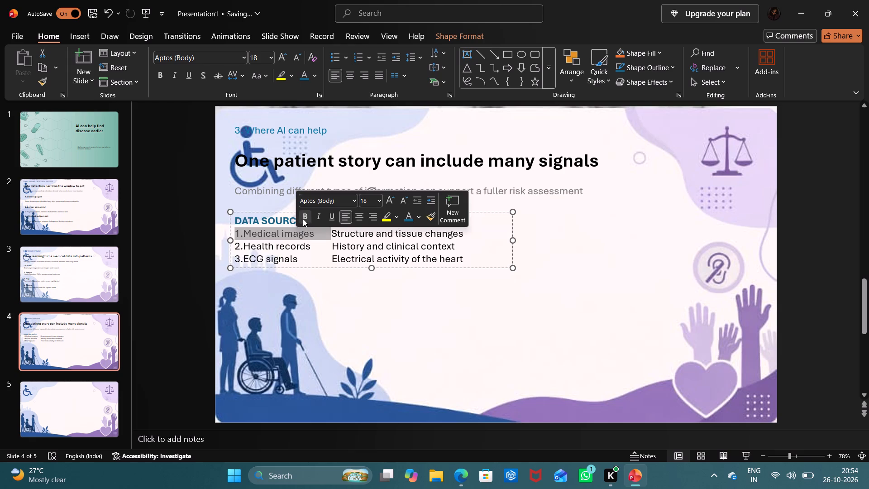
click(303, 218)
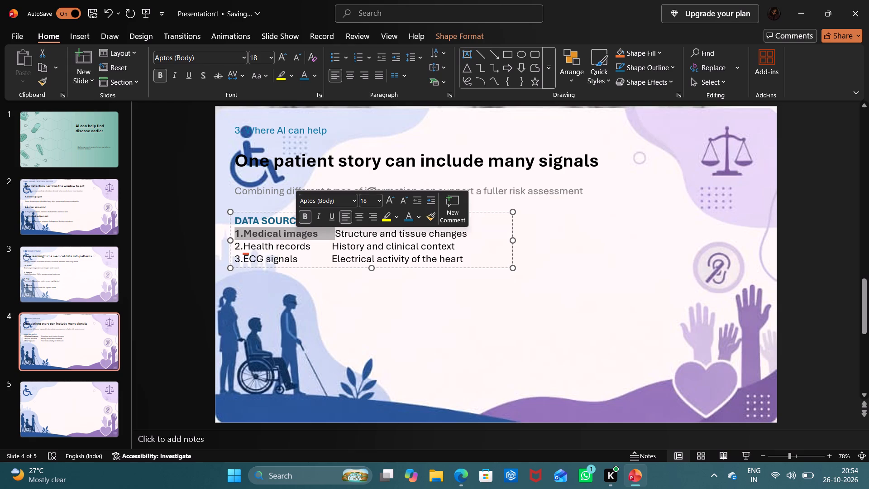
drag(236, 246, 281, 256)
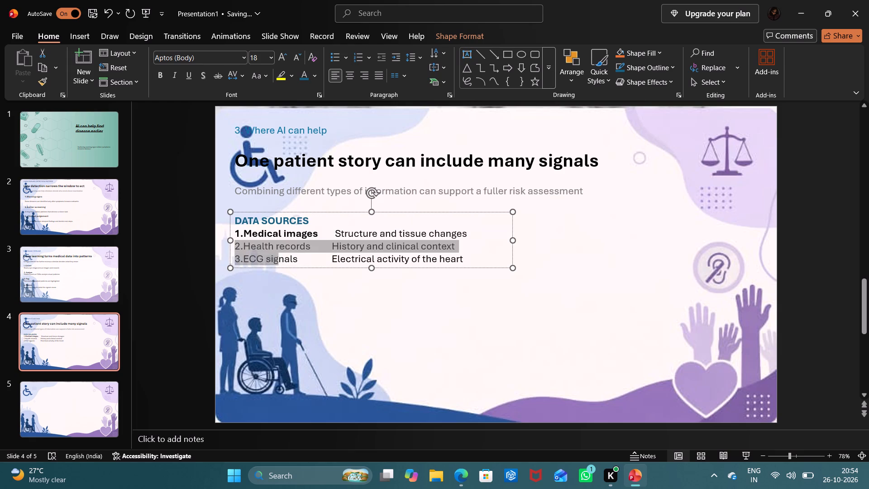
drag(281, 256, 291, 245)
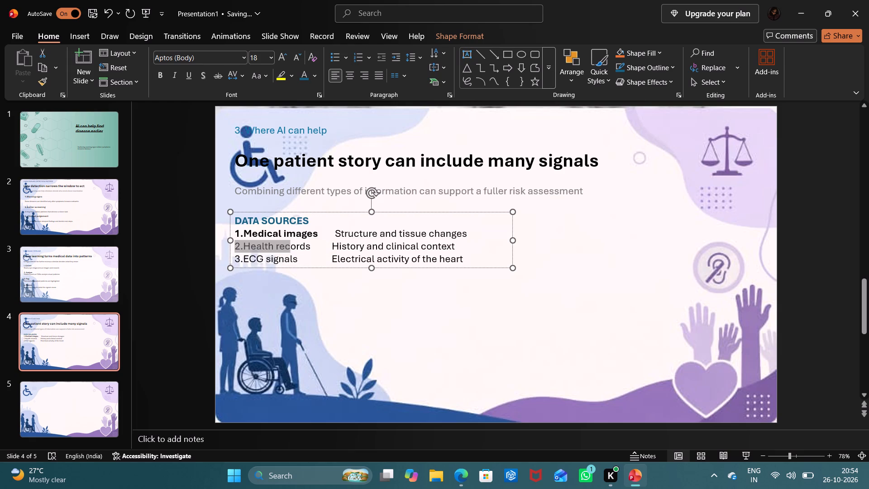
drag(291, 245, 307, 244)
drag(307, 244, 310, 244)
drag(310, 244, 307, 244)
click(315, 226)
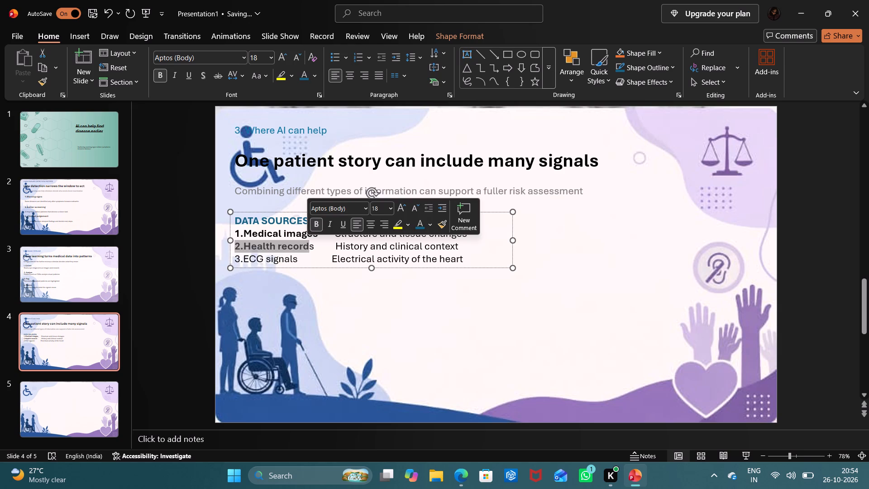
drag(236, 259, 281, 264)
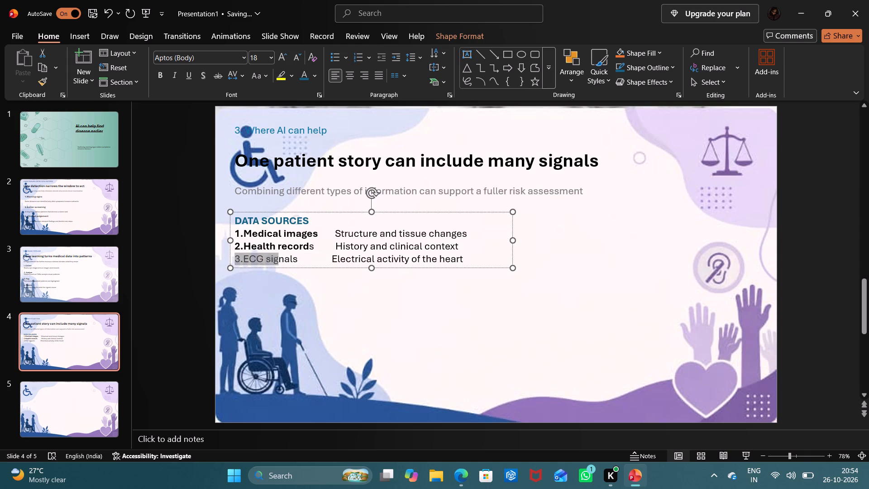
drag(281, 264, 300, 260)
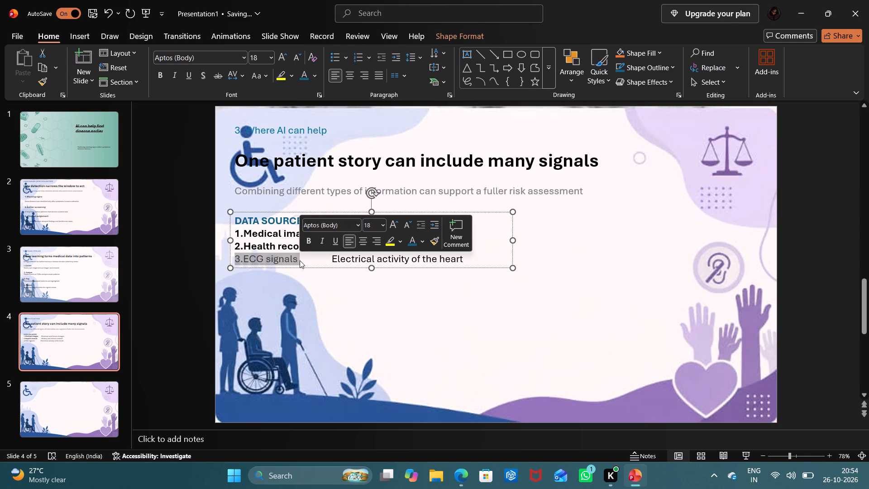
click(309, 239)
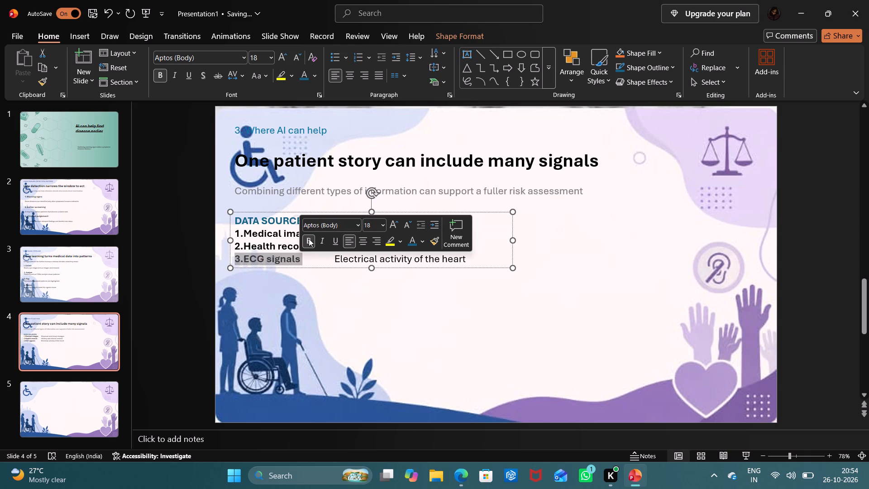
click(321, 278)
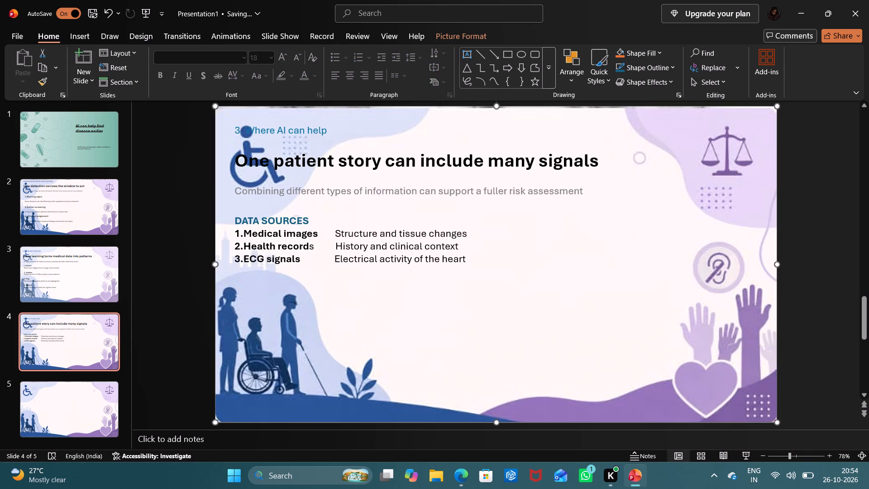
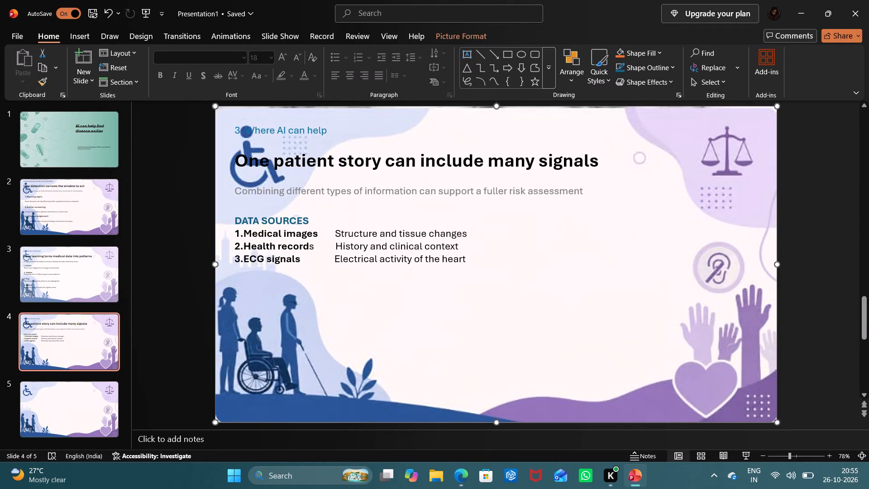
Add one space before "Electrical activity of the heart" to line it up with the descriptions above.
click(330, 260)
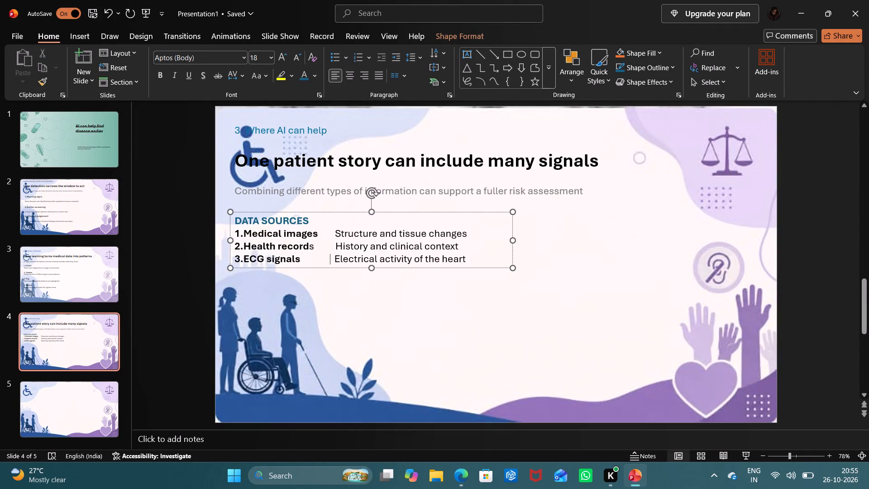
click(334, 259)
key(space)
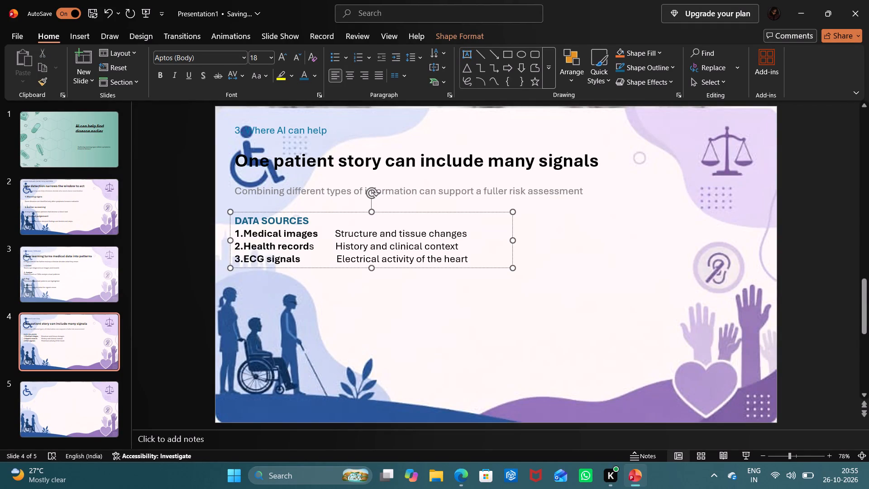
click(344, 269)
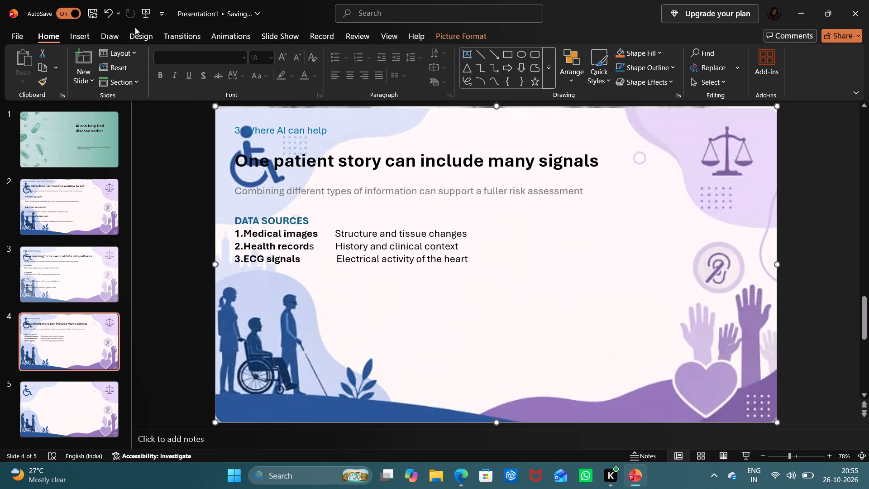
Add a text box beside the data sources list and resize it to end near the slide's right edge.
click(73, 28)
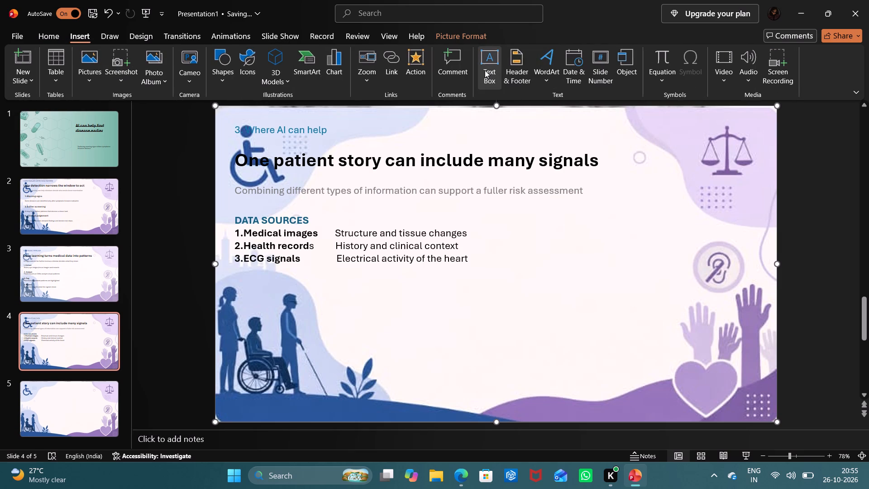
click(485, 70)
drag(496, 221, 707, 354)
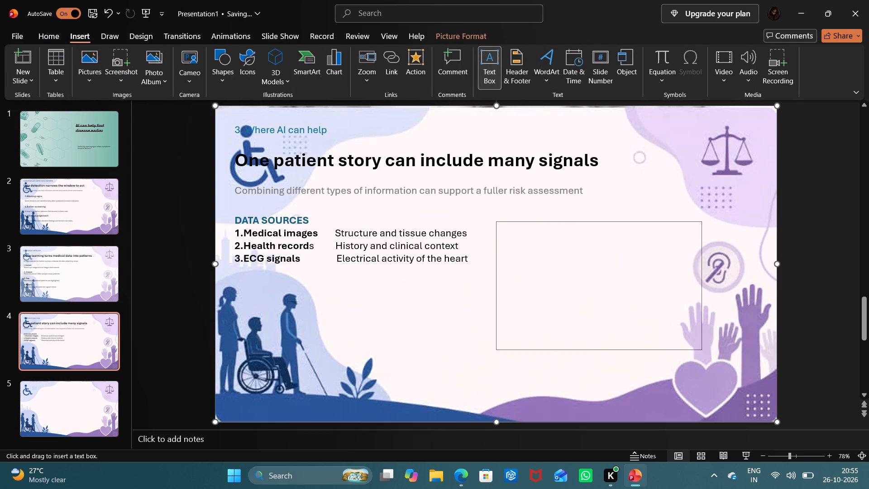
drag(707, 354, 823, 403)
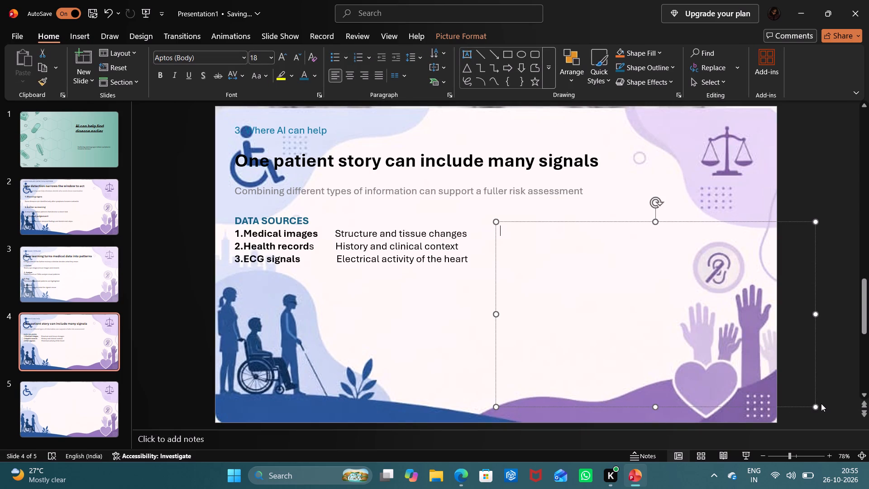
drag(817, 405, 735, 385)
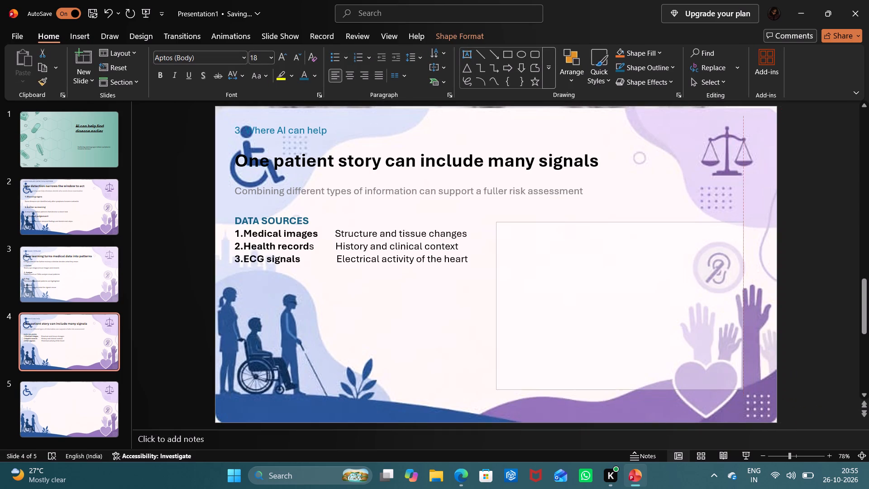
drag(735, 385, 737, 391)
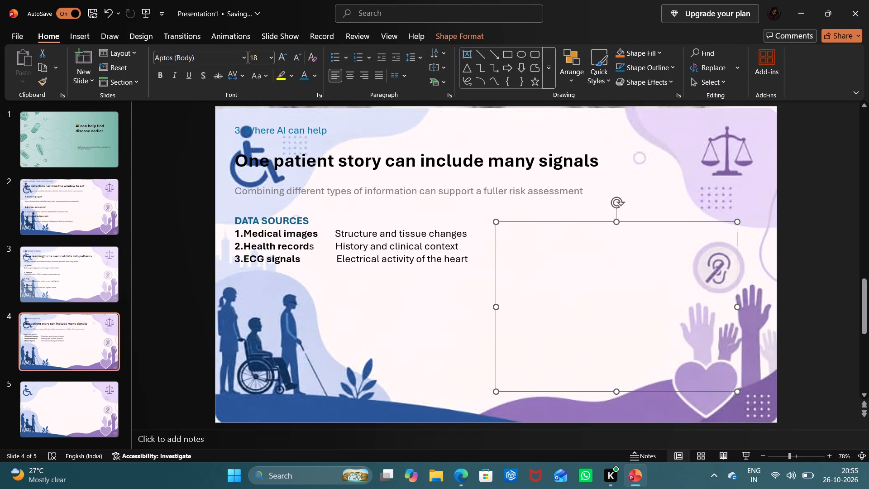
drag(619, 222, 617, 216)
Enter the heading "EXAMPLE APPLICATIONS" in the new text box, with "1. Eye / retina" on the line below.
key(g)
key(BackSpace)
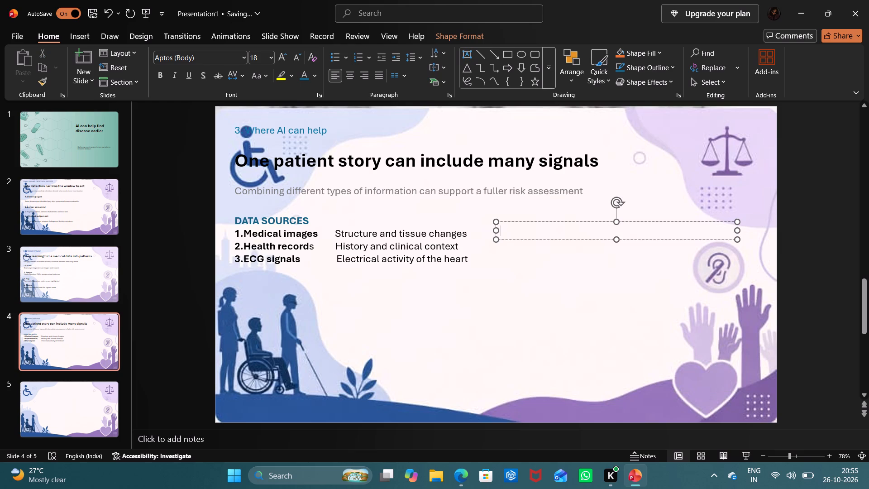
key(e)
text(XAM)
text(PL)
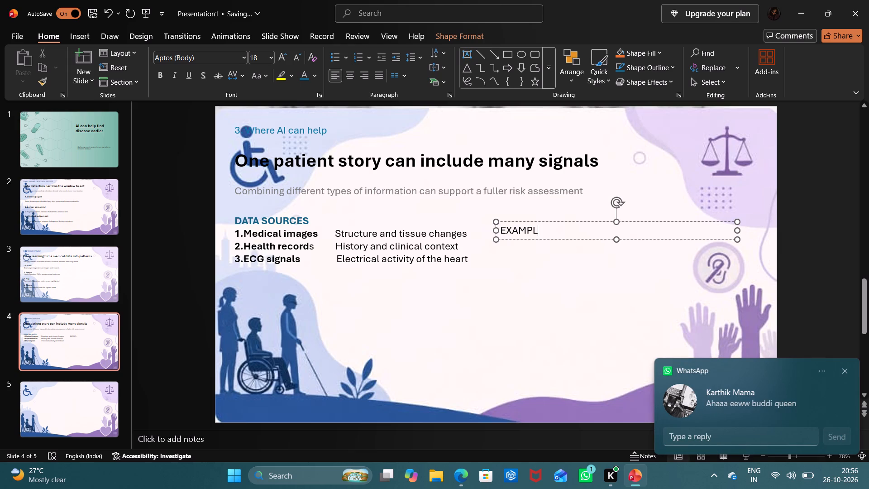
text(ES)
key(BackSpace)
key(space)
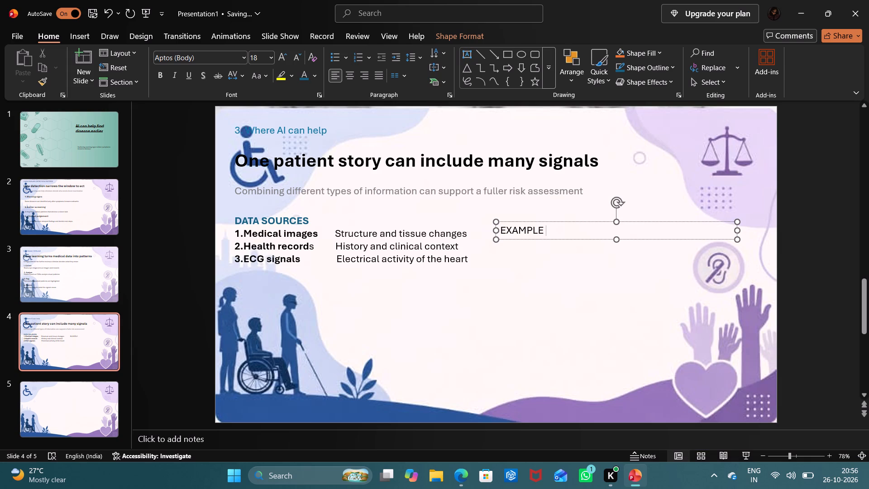
text(APPI)
key(BackSpace)
text(LICATIONS)
key(space)
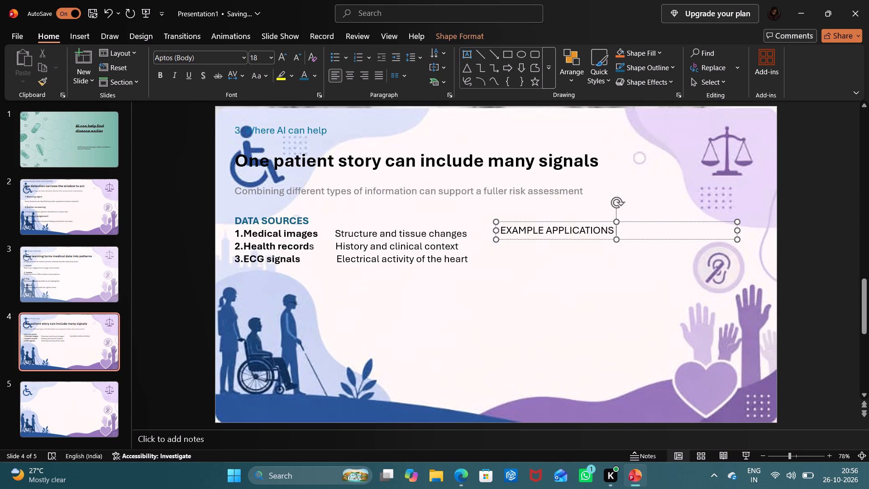
Add the line "1. Eye / retina" below the "EXAMPLE APPLICATIONS" heading, with a space on each side of the slash.
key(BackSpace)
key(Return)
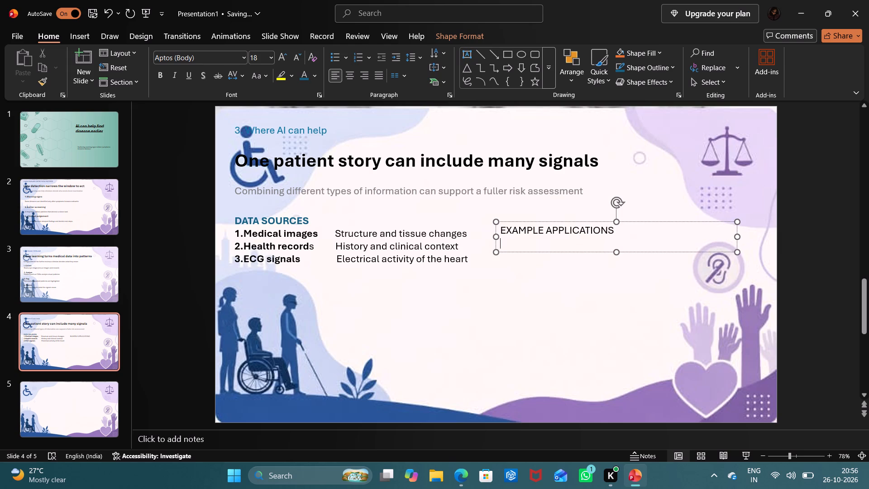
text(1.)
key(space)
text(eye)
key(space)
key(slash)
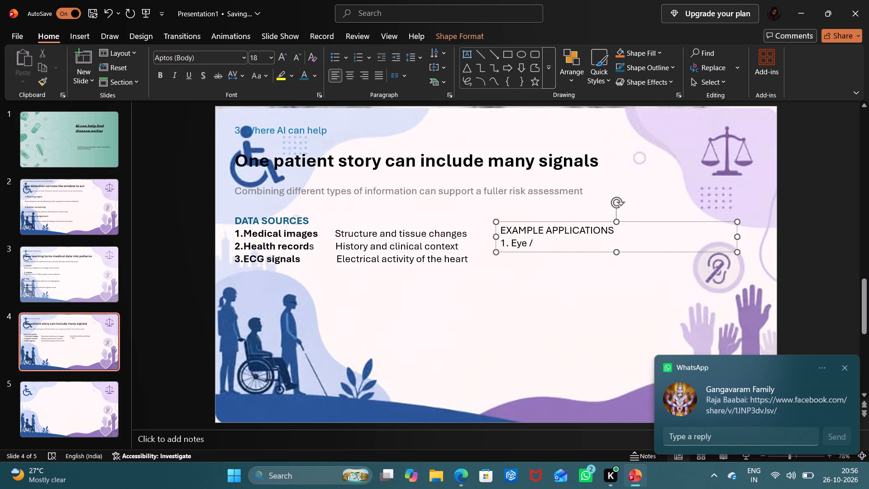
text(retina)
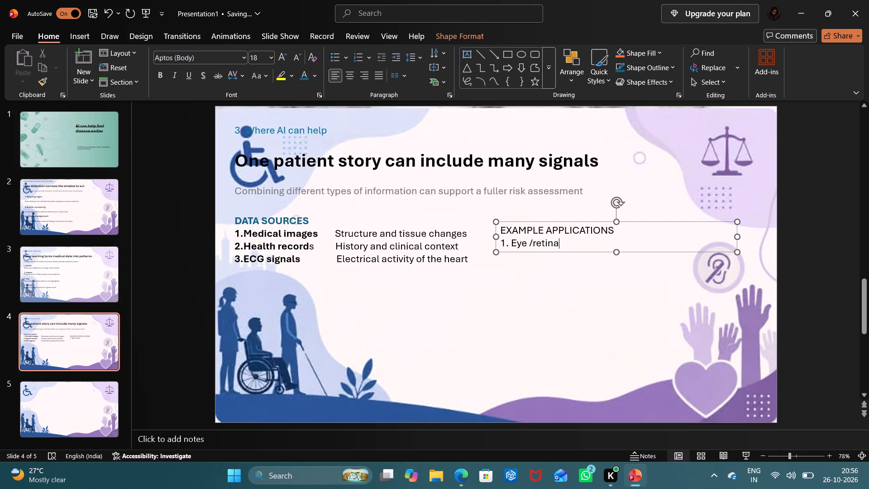
click(532, 243)
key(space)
Add the description "look for patterns" after "1. Eye / retina", set apart from the label by extra spaces.
click(564, 241)
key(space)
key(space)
Add the description "look for patterns associated with disease" after "1. Eye / retina", separated by extra spaces.
key(space)
key(space)
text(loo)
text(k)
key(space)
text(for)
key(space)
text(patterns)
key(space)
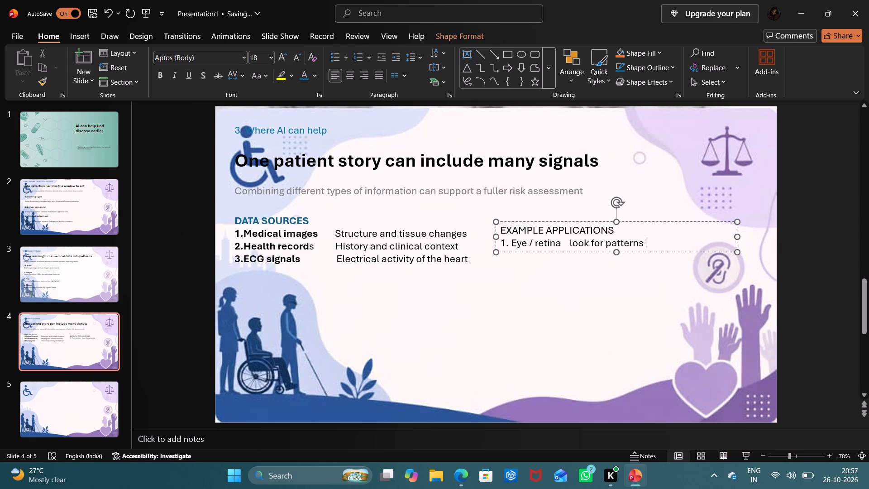
text(associated)
key(space)
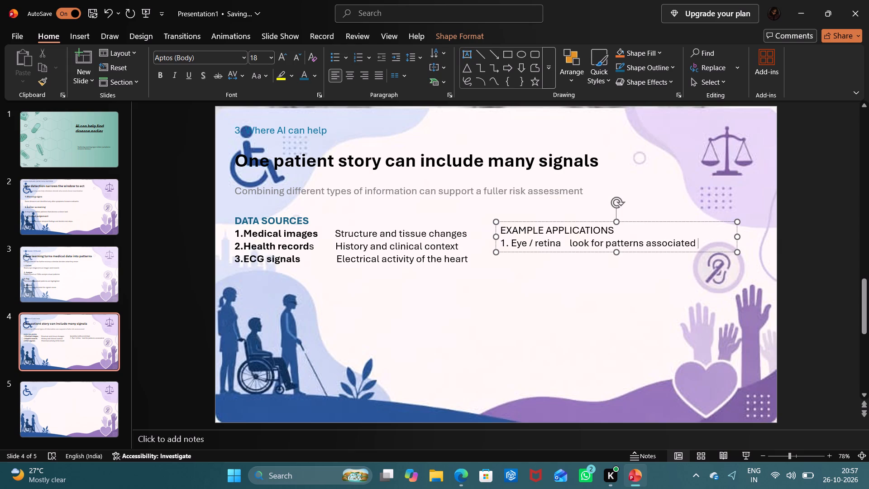
text(with)
key(space)
text(di)
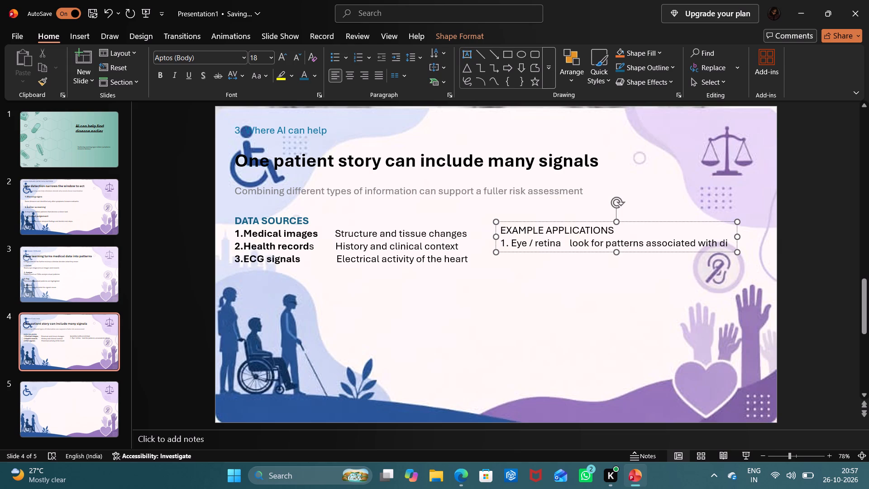
text(sease)
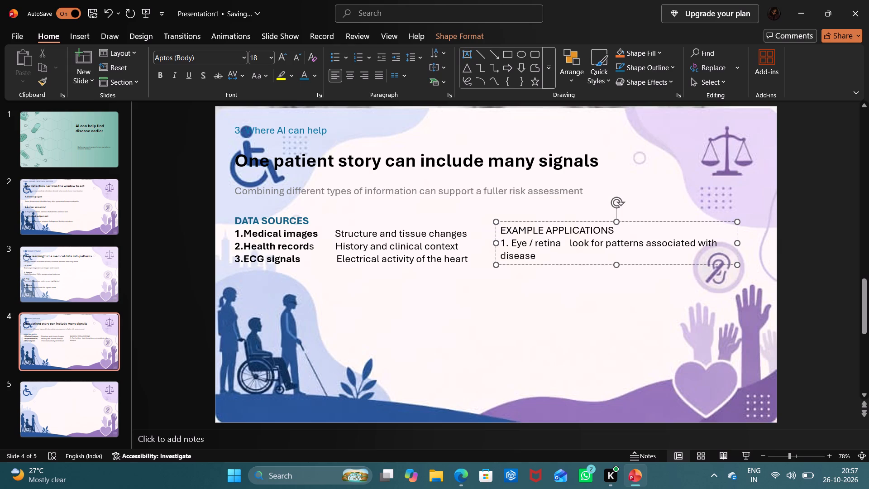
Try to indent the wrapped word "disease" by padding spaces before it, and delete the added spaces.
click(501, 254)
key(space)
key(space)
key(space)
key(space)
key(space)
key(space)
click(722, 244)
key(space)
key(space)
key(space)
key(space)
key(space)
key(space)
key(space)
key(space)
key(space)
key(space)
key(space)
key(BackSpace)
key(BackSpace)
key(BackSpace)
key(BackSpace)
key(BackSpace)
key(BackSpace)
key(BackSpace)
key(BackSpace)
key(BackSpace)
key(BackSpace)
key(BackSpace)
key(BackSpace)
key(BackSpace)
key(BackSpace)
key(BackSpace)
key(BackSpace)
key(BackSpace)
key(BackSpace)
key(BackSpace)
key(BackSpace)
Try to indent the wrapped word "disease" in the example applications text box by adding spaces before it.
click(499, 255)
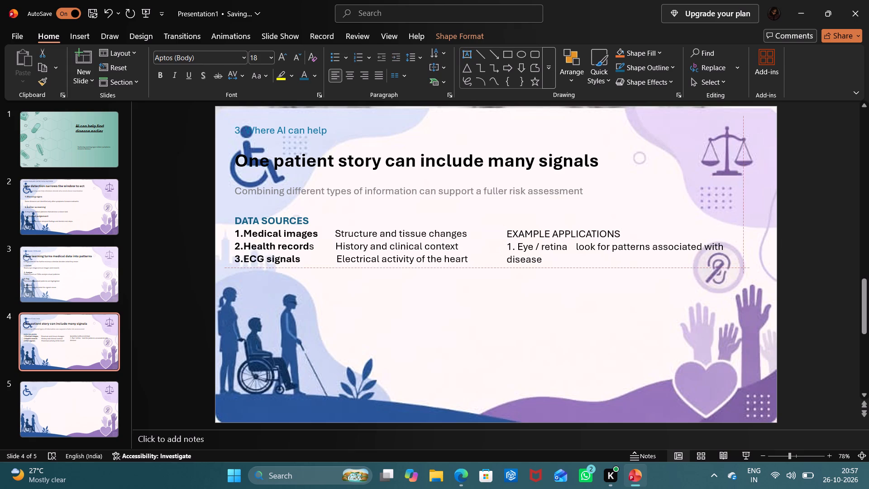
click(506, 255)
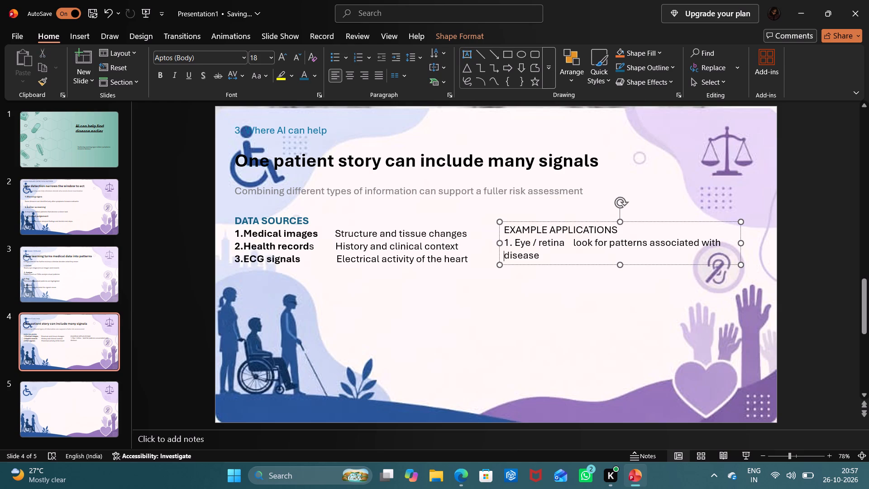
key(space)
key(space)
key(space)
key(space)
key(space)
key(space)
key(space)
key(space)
Shift the example applications text box slightly down and widen it almost to the slide's right edge.
click(740, 246)
drag(740, 246, 742, 247)
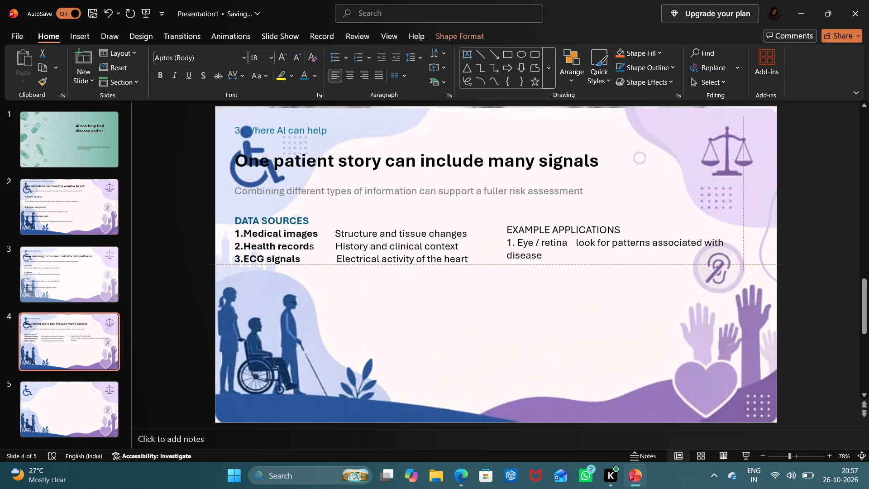
drag(742, 247, 735, 248)
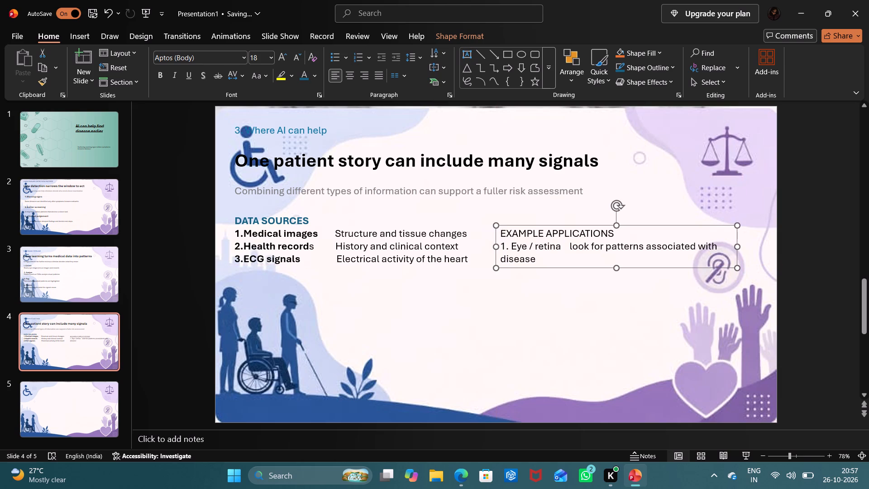
drag(739, 244, 750, 247)
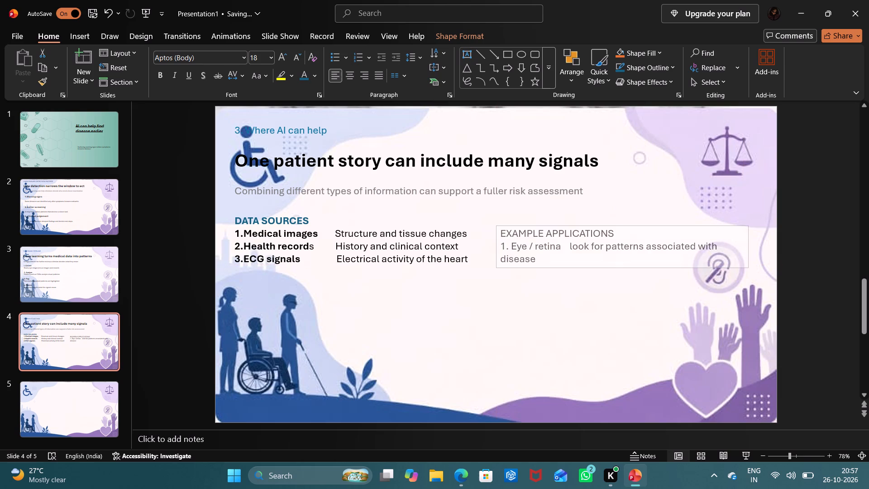
drag(750, 247, 770, 245)
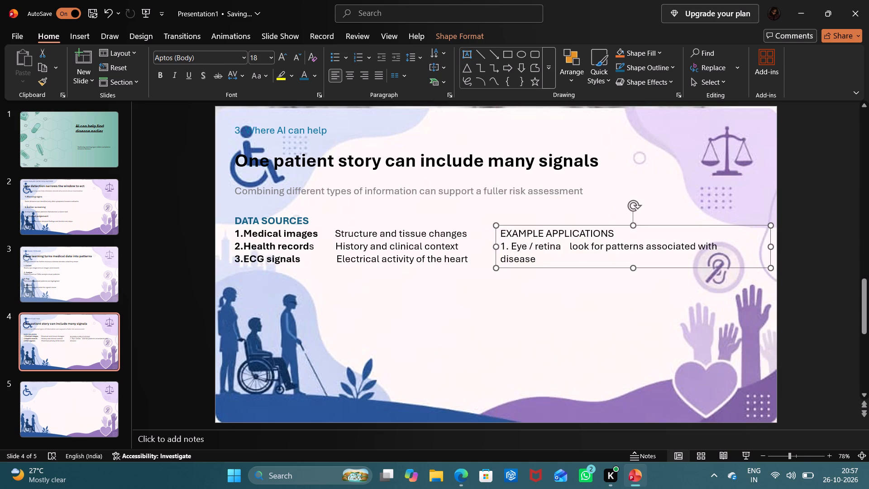
Delete the wrapped word "disease" and the padding spaces before it, back to just after "look for patterns associated with".
click(501, 261)
key(BackSpace)
key(BackSpace)
key(BackSpace)
key(BackSpace)
click(541, 258)
key(BackSpace)
key(BackSpace)
key(BackSpace)
key(BackSpace)
key(BackSpace)
key(BackSpace)
key(BackSpace)
key(BackSpace)
key(BackSpace)
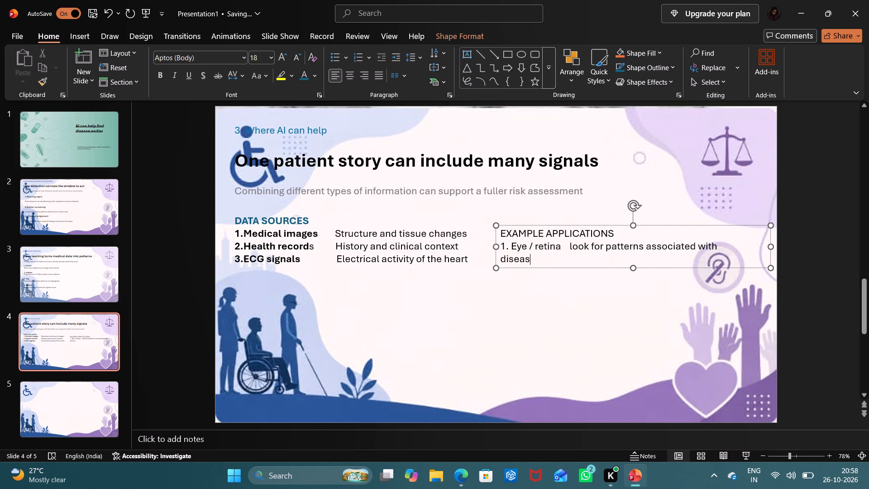
key(BackSpace)
key(BackSpace)
key(BackSpace)
key(BackSpace)
key(BackSpace)
key(BackSpace)
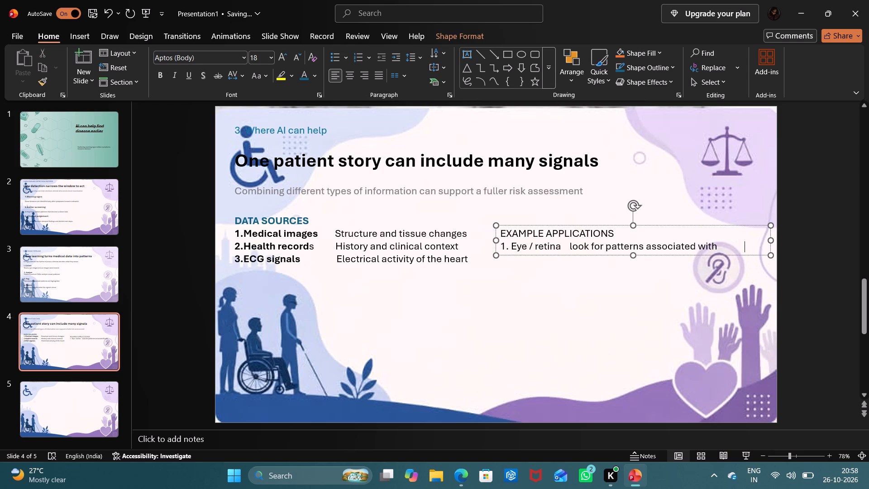
key(BackSpace)
key(BackSpace)
key(BackSpace)
key(BackSpace)
key(BackSpace)
key(BackSpace)
Add "disease" back on the Eye / retina line after "look for patterns associated with" and remove the extra space before it.
key(BackSpace)
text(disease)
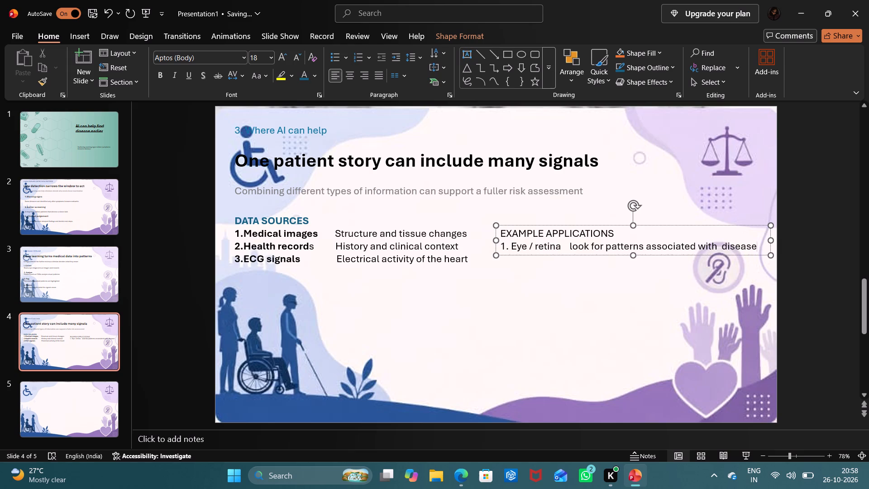
click(721, 248)
key(BackSpace)
Break the Eye / retina line before "disease" so automatic numbering applies, and rejoin the word to item 1.
key(Return)
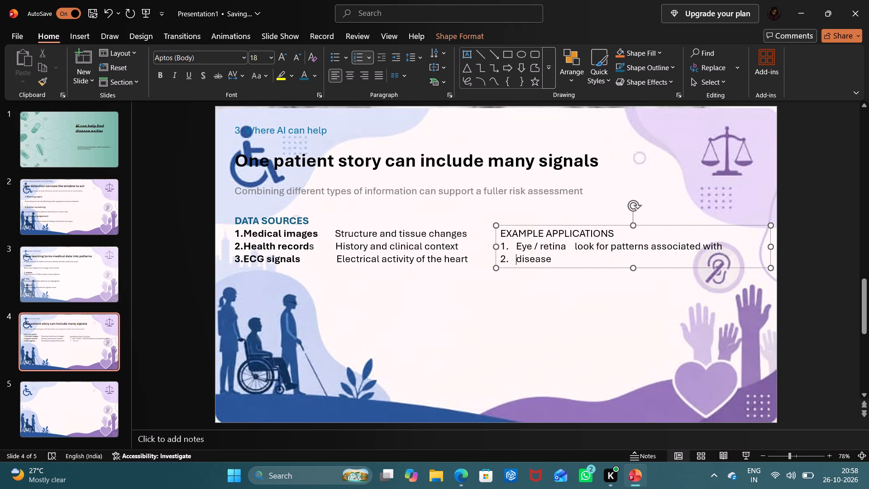
key(BackSpace)
key(BackSpace)
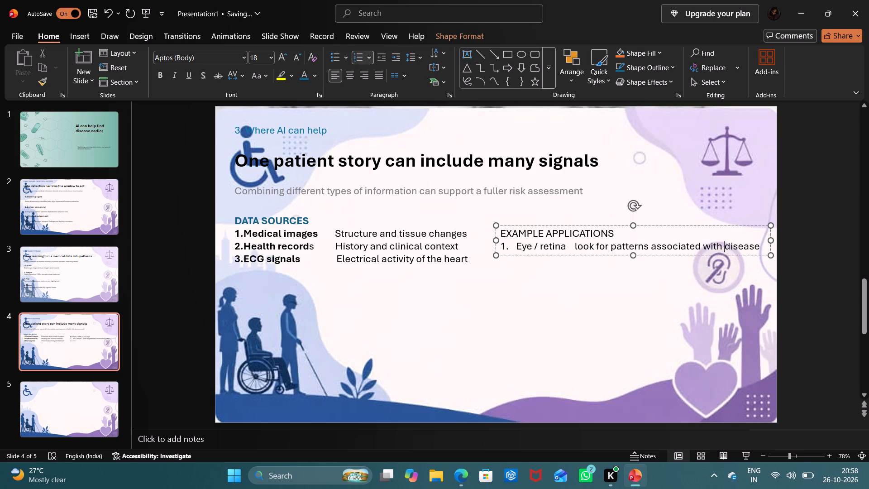
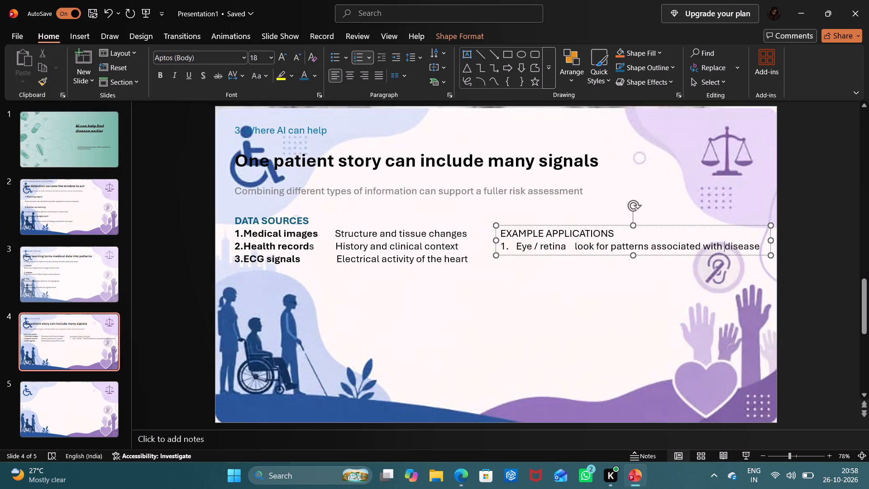
Start a second numbered item after the "Eye / retina" line in the example applications list.
click(765, 248)
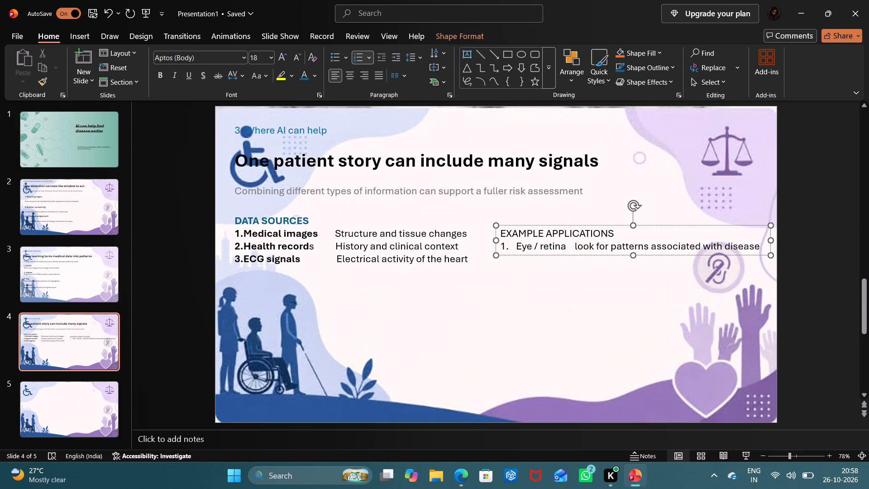
click(760, 245)
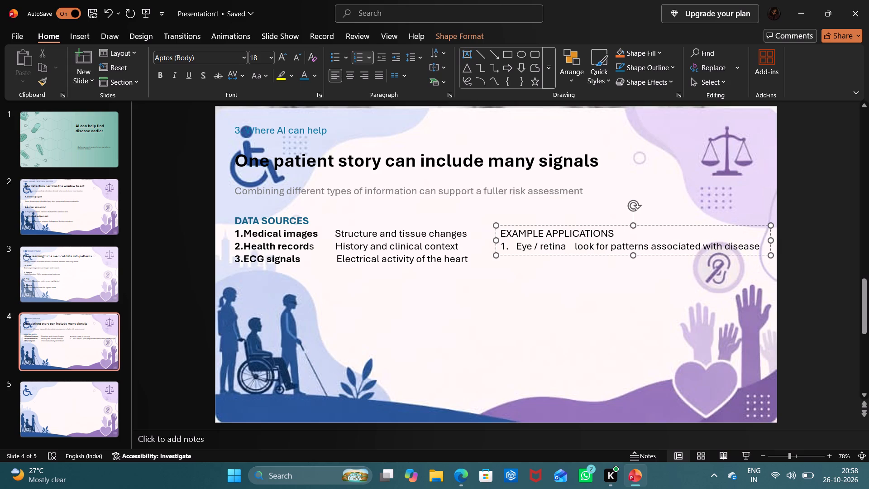
click(757, 243)
Add a second numbered item below the Eye / retina line in the example applications text box.
key(Right)
key(Return)
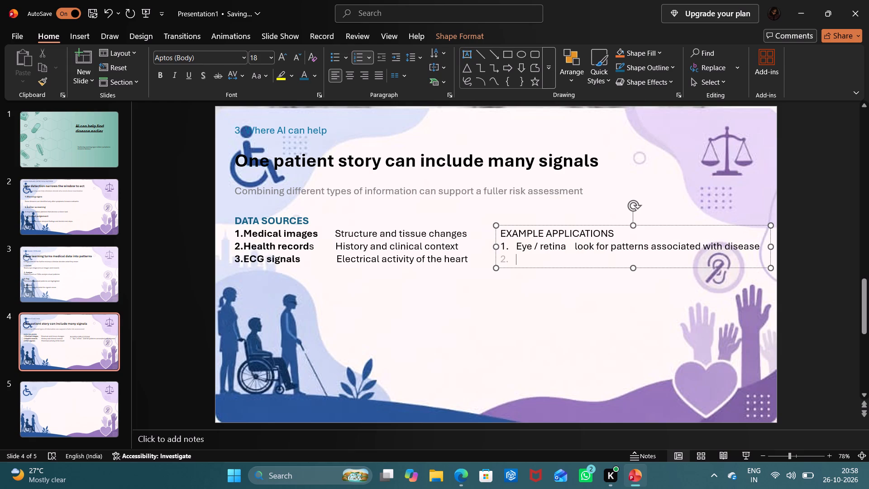
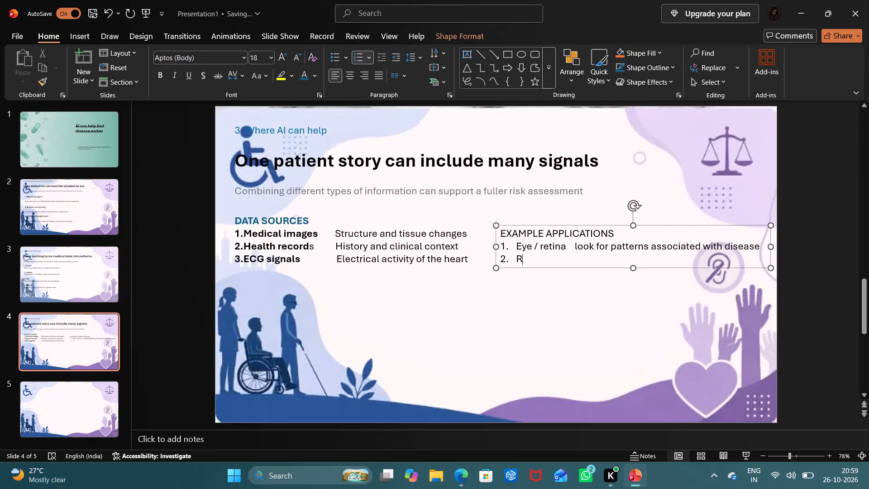
Label the second example application "Radialogy" and leave a gap of spaces after it for the description.
key(a)
text(diation)
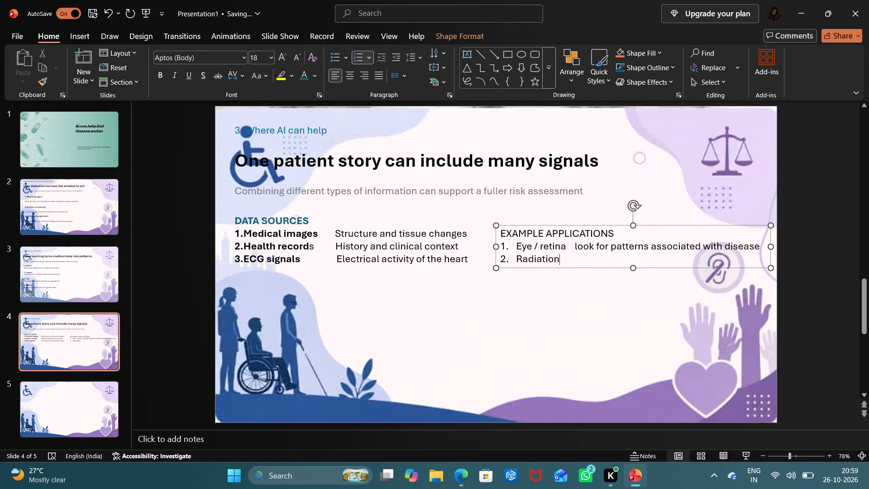
key(BackSpace)
key(BackSpace)
key(BackSpace)
key(BackSpace)
text(logy)
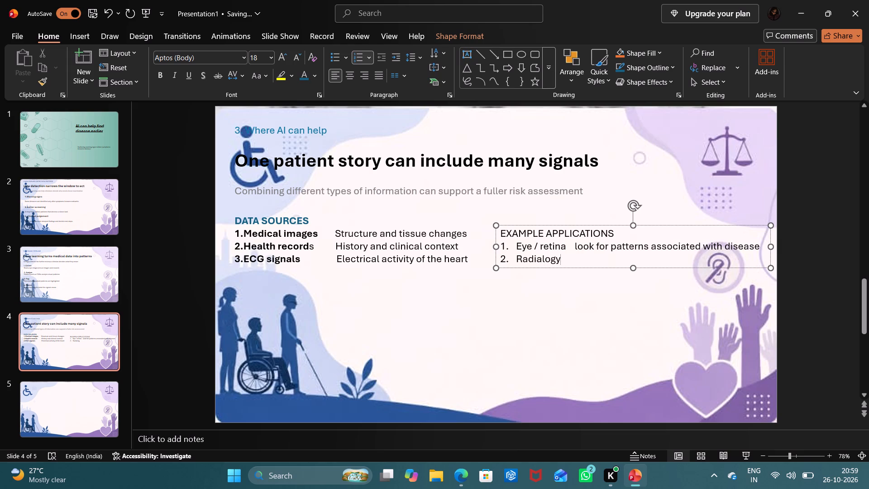
key(space)
key(space)
key(space)
key(space)
key(space)
key(space)
key(space)
Complete the Radialogy description so it reads "Highlight unusual areas in X-rays,".
text(light unusua)
text(l)
key(space)
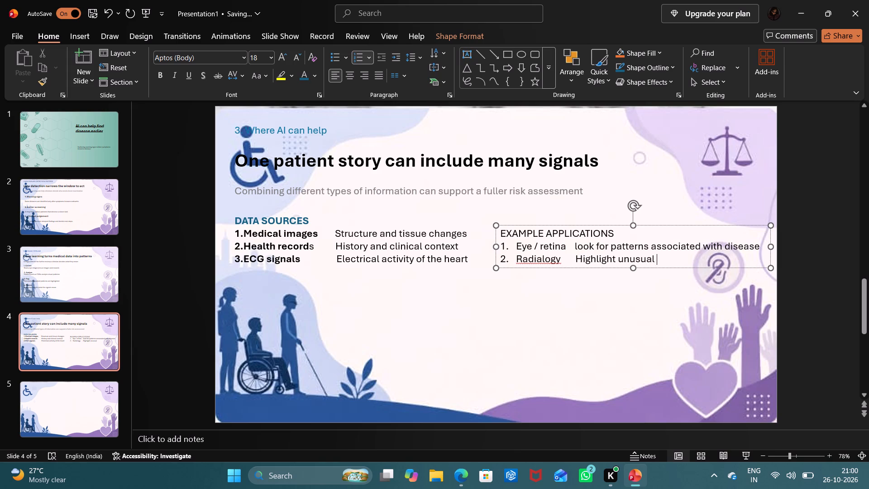
text(areas)
key(space)
text(in)
key(space)
key(x)
key(minus)
text(rays)
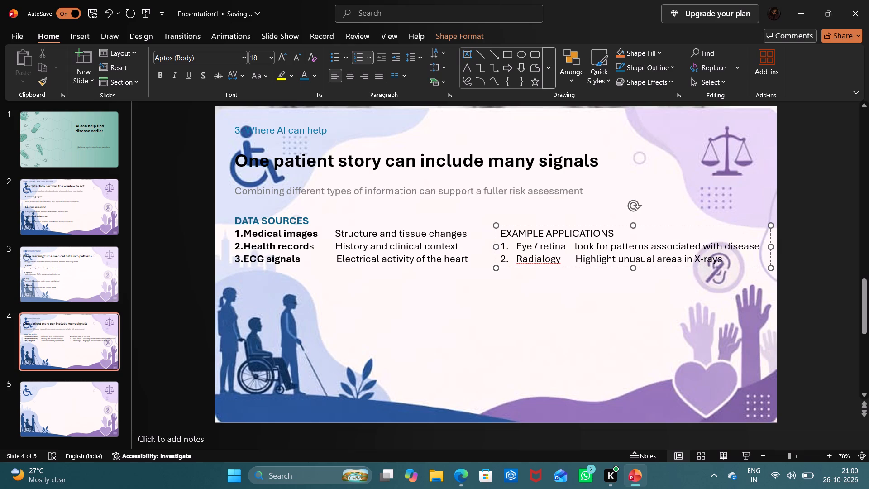
key(comma)
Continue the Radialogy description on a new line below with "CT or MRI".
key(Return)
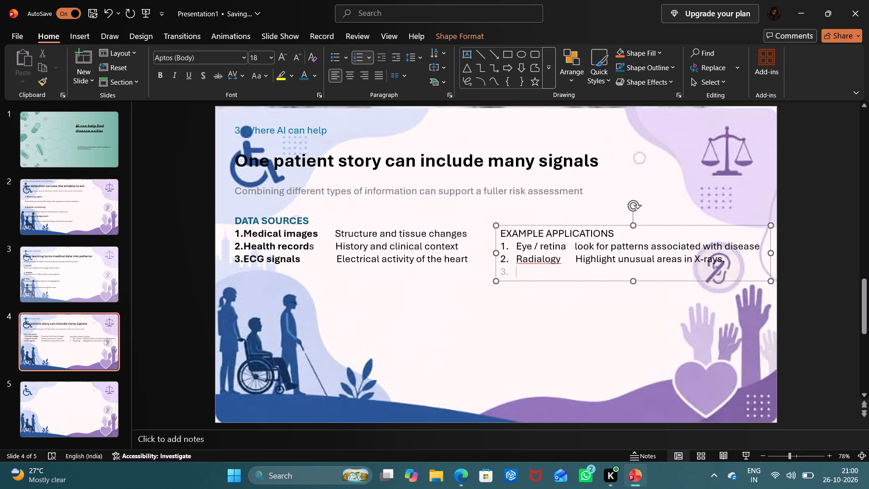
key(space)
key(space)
Enter "CT or MRI" on the new line below the Radialogy description in the example applications list.
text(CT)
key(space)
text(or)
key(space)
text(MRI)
Remove the list number from the "CT or MRI" line and join the text to the Radialogy item.
click(511, 271)
key(BackSpace)
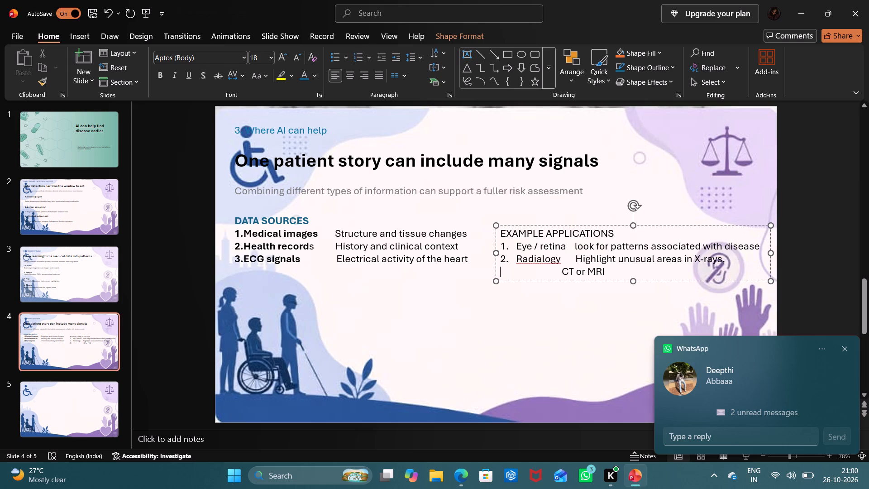
key(BackSpace)
Try to indent "CT or MRI" with spaces so it lines up under the Radialogy description.
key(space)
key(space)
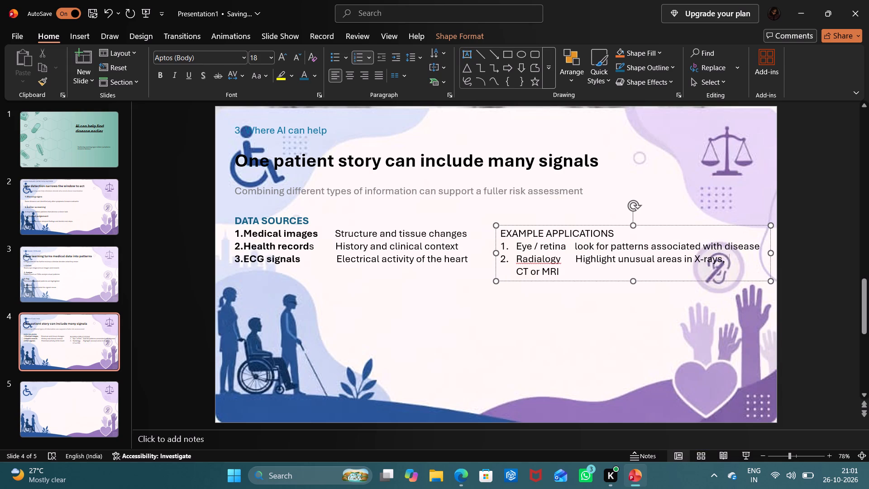
click(511, 273)
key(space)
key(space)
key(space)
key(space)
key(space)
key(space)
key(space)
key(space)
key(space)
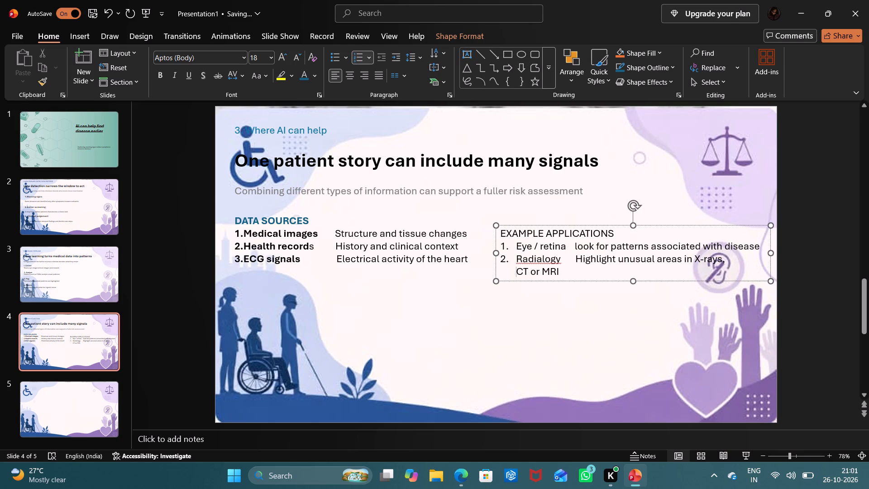
click(510, 255)
click(510, 255)
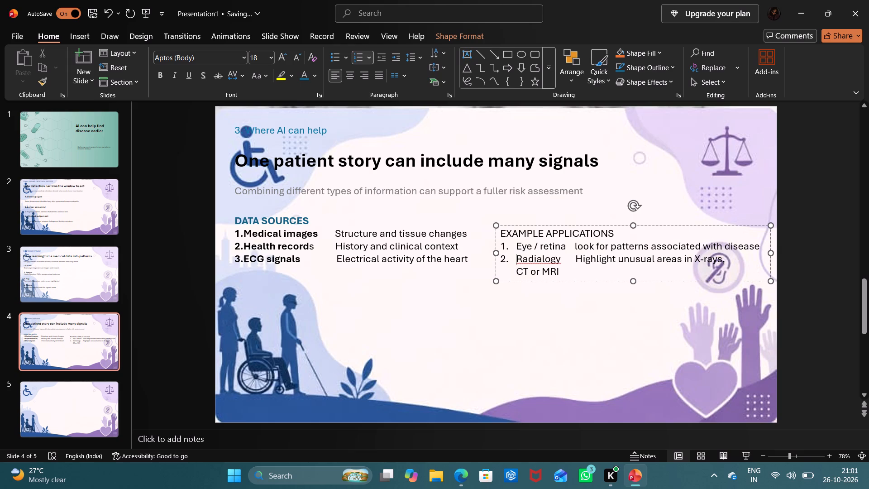
Remove the automatic numbering from the Radialogy and Eye / retina lines, keeping them on separate lines.
key(BackSpace)
key(BackSpace)
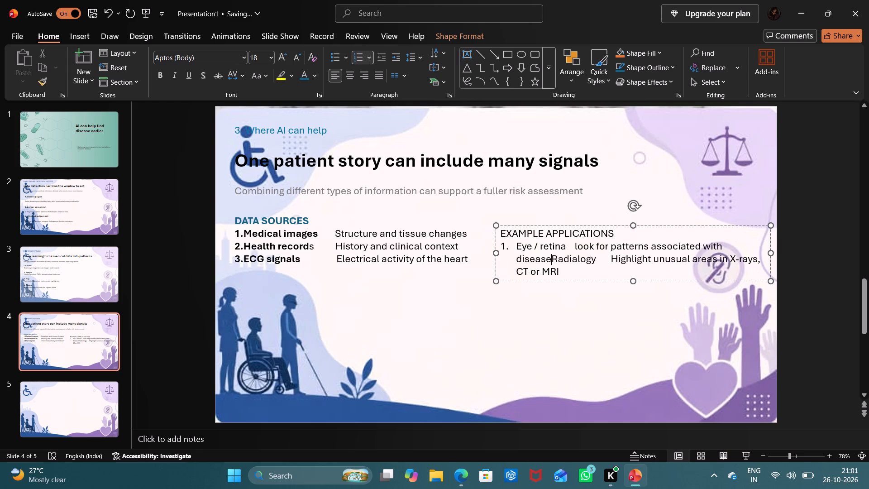
key(space)
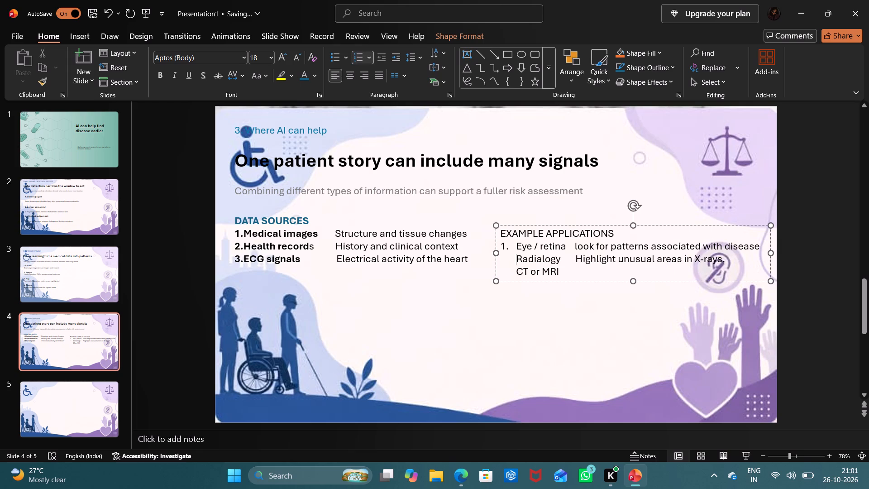
click(510, 241)
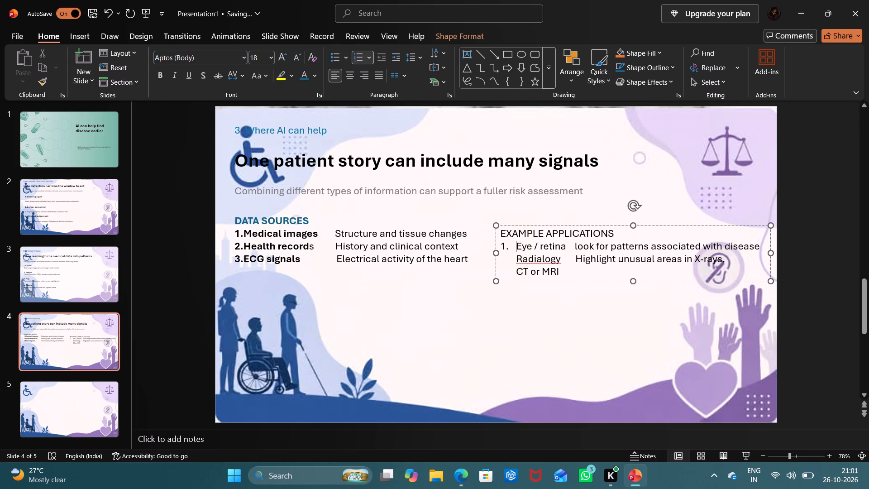
key(BackSpace)
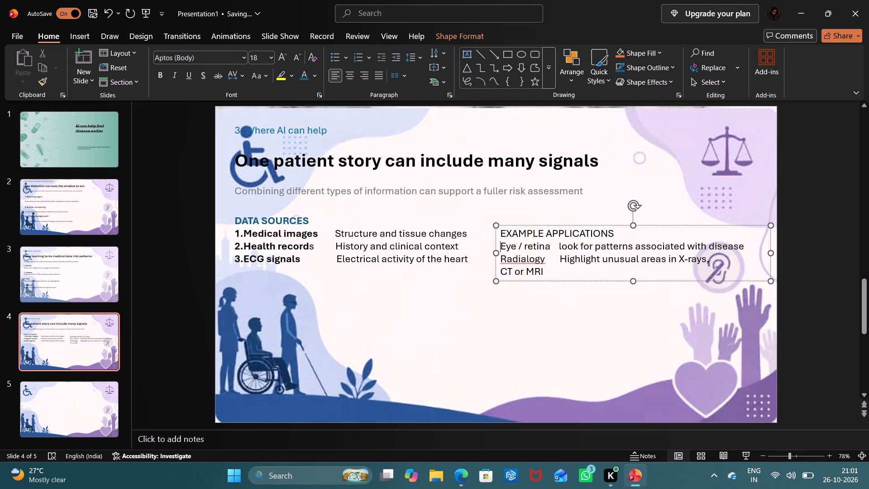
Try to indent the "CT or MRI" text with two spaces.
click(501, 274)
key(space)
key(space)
Delete "CT or MRI" and the padding spaces that follow "X-rays," in the Radialogy line.
click(553, 271)
key(BackSpace)
key(BackSpace)
key(BackSpace)
key(BackSpace)
key(BackSpace)
key(BackSpace)
key(BackSpace)
key(BackSpace)
key(BackSpace)
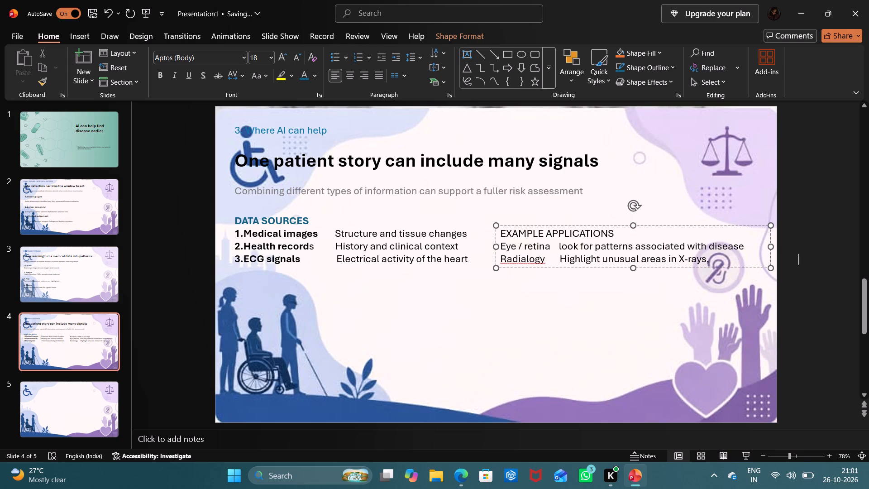
key(BackSpace)
key(BackSpace)
key(BackSpace)
key(BackSpace)
key(BackSpace)
key(BackSpace)
key(BackSpace)
key(BackSpace)
key(BackSpace)
key(BackSpace)
key(BackSpace)
key(BackSpace)
key(BackSpace)
key(BackSpace)
key(BackSpace)
key(BackSpace)
key(BackSpace)
key(BackSpace)
key(BackSpace)
key(BackSpace)
key(BackSpace)
key(BackSpace)
key(BackSpace)
key(BackSpace)
key(BackSpace)
key(BackSpace)
key(BackSpace)
key(BackSpace)
key(BackSpace)
key(BackSpace)
key(BackSpace)
key(BackSpace)
key(BackSpace)
key(BackSpace)
key(BackSpace)
key(BackSpace)
key(BackSpace)
key(BackSpace)
Complete the Radialogy description on the same line with "CT or MRI" following "X-rays,".
key(BackSpace)
key(BackSpace)
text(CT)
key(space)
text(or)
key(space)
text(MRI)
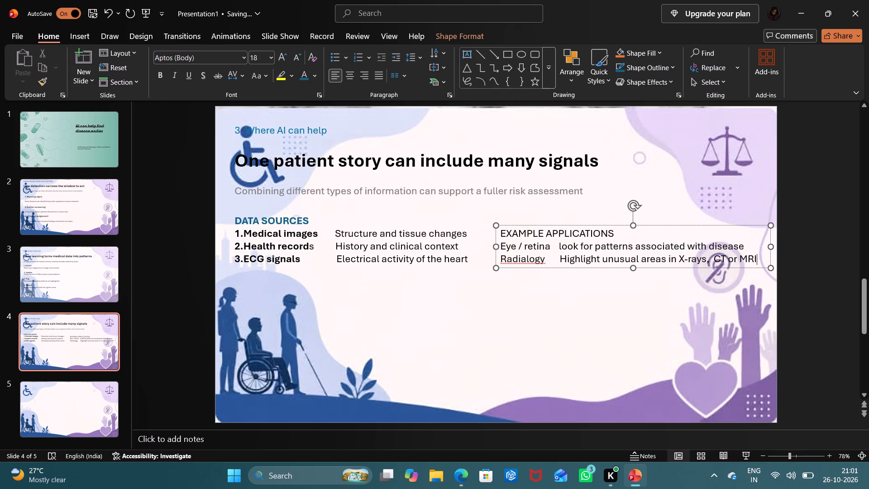
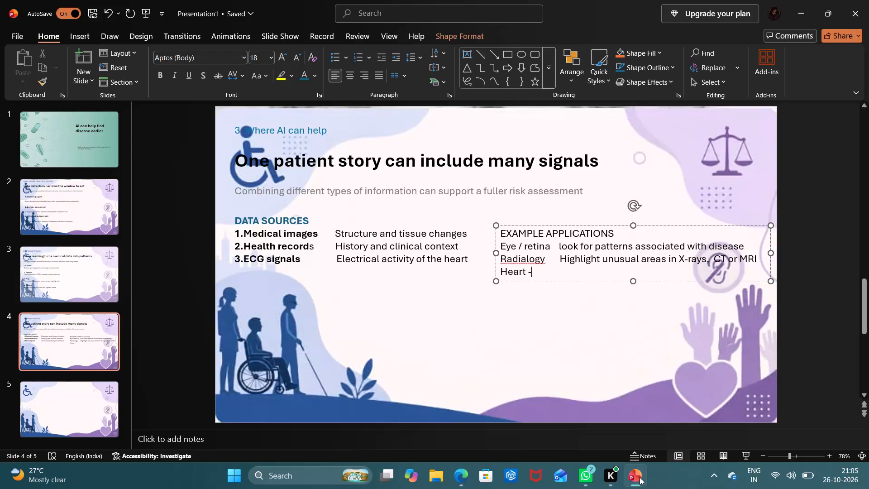
Complete the Heart entry under EXAMPLE APPLICATIONS as "Heart –risk", with "review" on a new line below.
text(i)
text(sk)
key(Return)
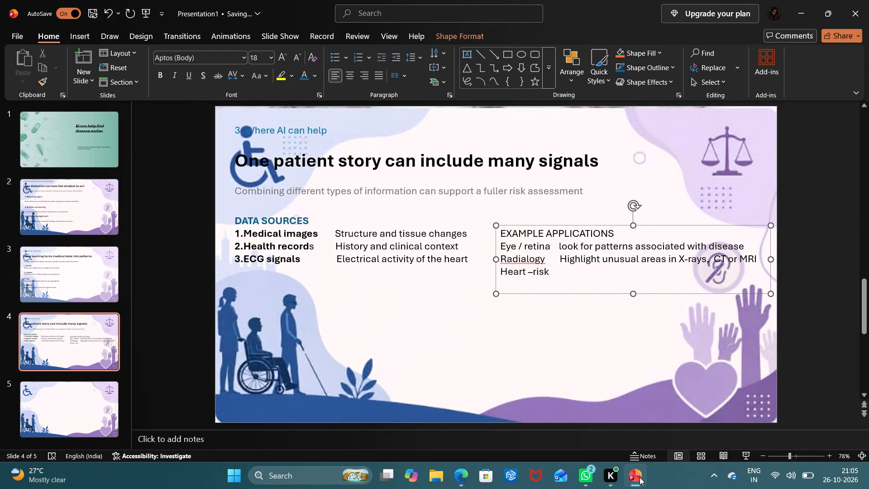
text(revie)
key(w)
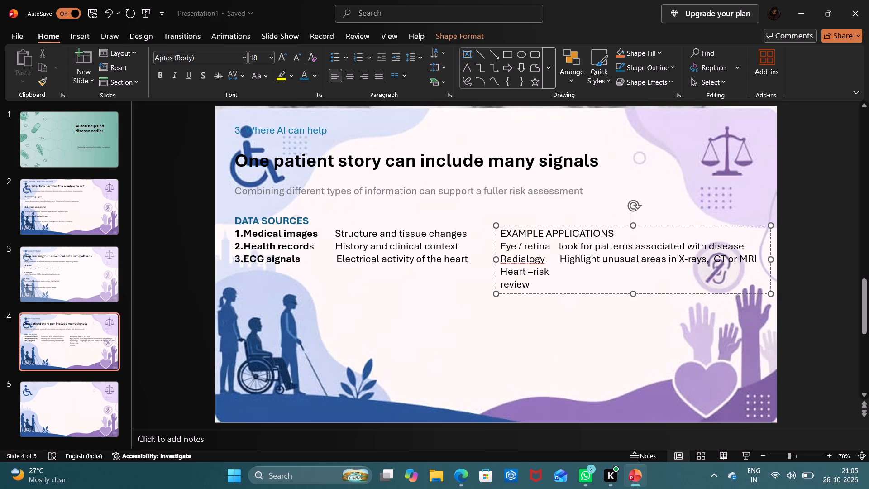
Delete the word "review" and its separate line below "Heart –risk" in the example applications list.
click(561, 276)
click(561, 276)
click(532, 283)
key(BackSpace)
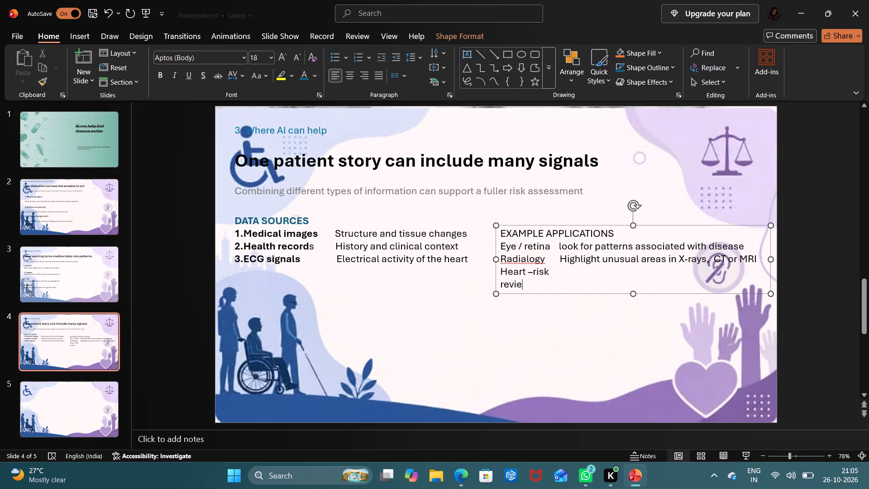
key(BackSpace)
key(BackSpace)
key(BackSpace)
key(BackSpace)
key(BackSpace)
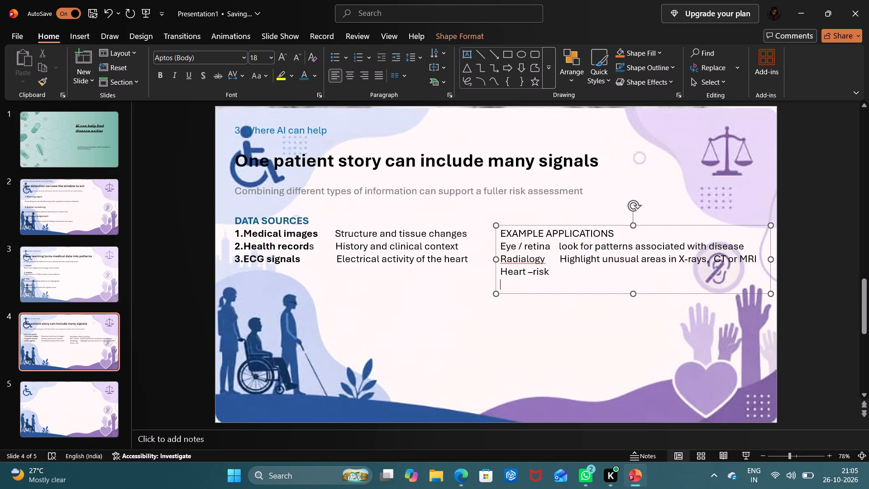
key(BackSpace)
Add the description "organize ECG,IMAGES" after "Heart –risk", separated by six spaces.
key(space)
key(space)
key(space)
key(space)
key(space)
key(space)
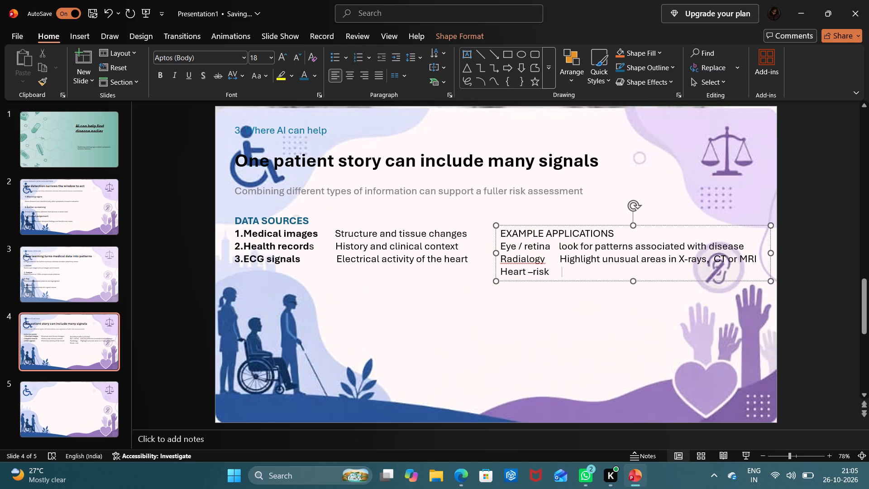
text(organises)
key(BackSpace)
key(BackSpace)
key(BackSpace)
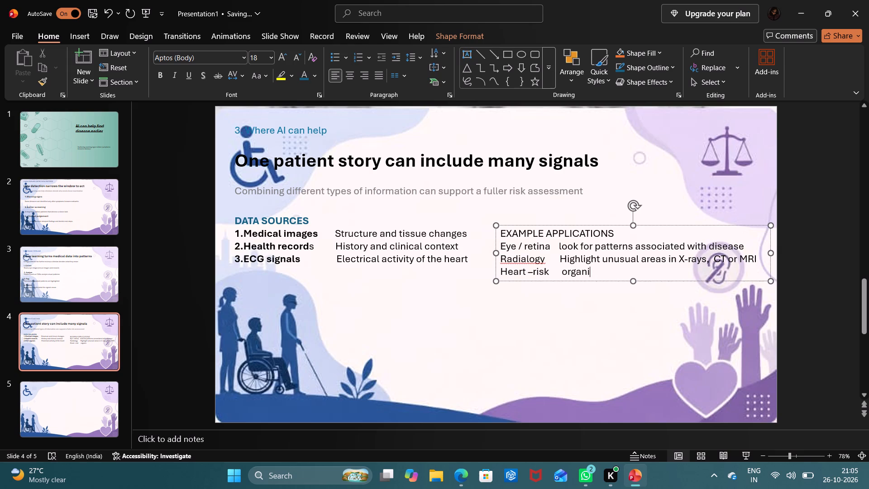
key(z)
text(e)
key(space)
key(e)
text(CG)
key(comma)
text(IMAGES)
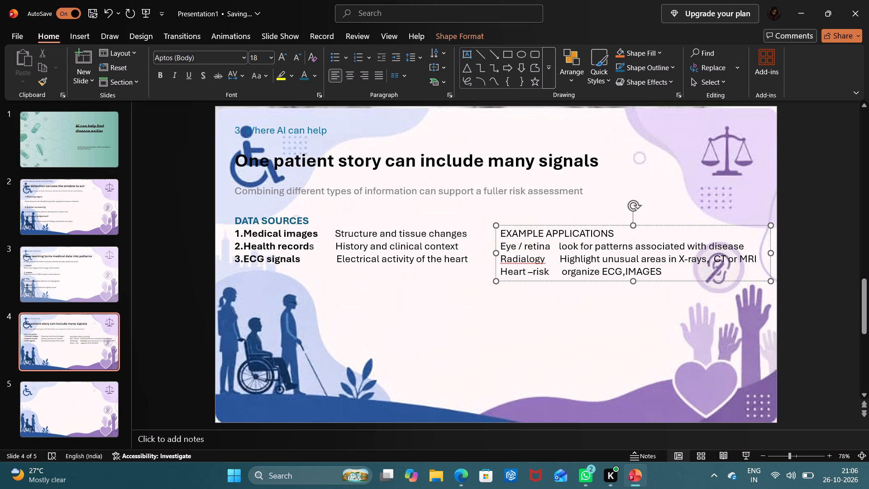
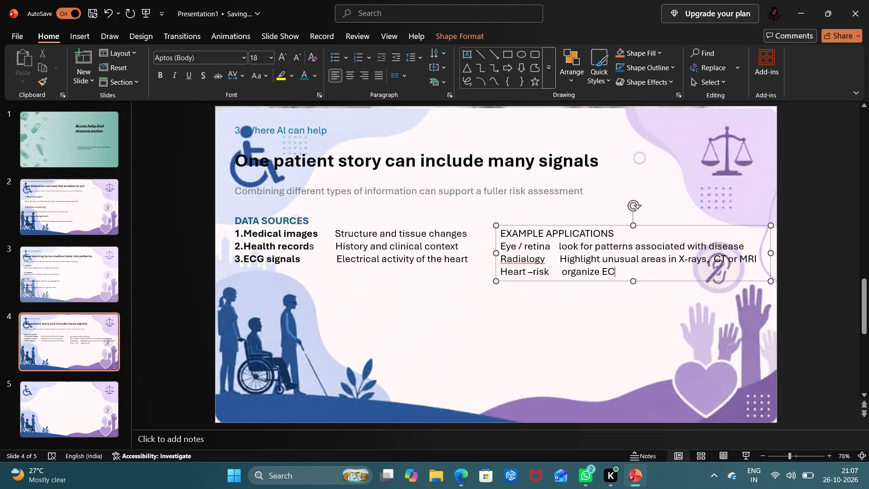
Complete the Heart –risk description as "organize ECG,images and records", with "review" on the line below.
key(g)
key(comma)
text(images)
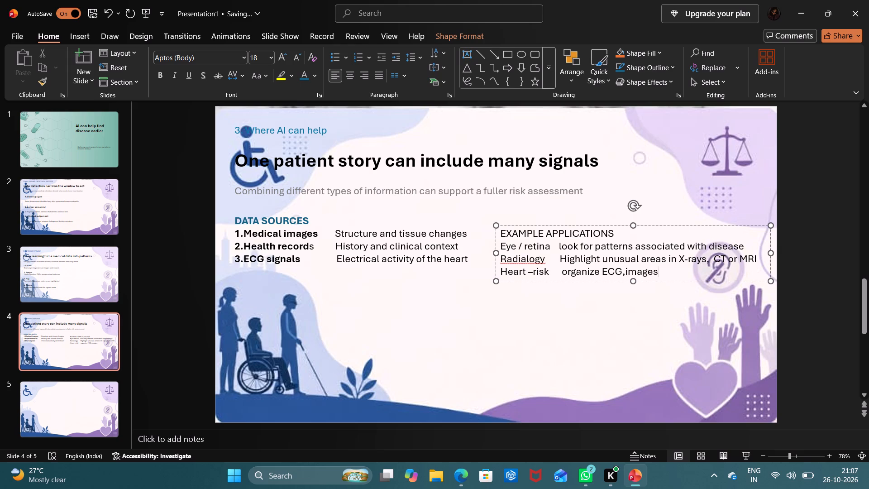
key(space)
text(and)
key(space)
text(records)
key(space)
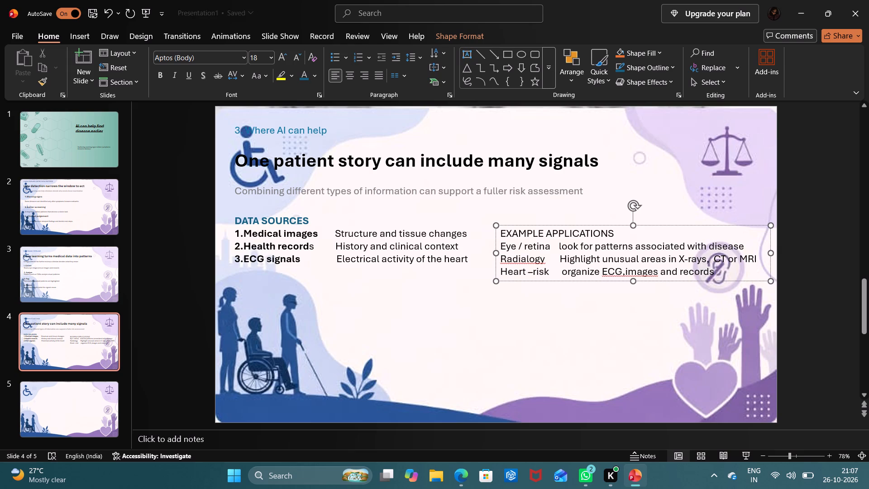
key(Return)
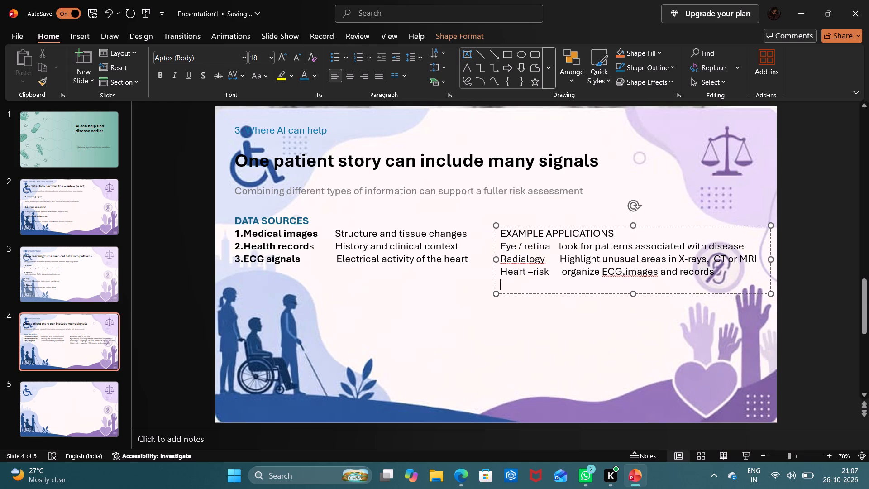
text(review)
Insert a blank line after the Eye / retina entry and another after the Radialogy entry in the example applications list.
click(760, 259)
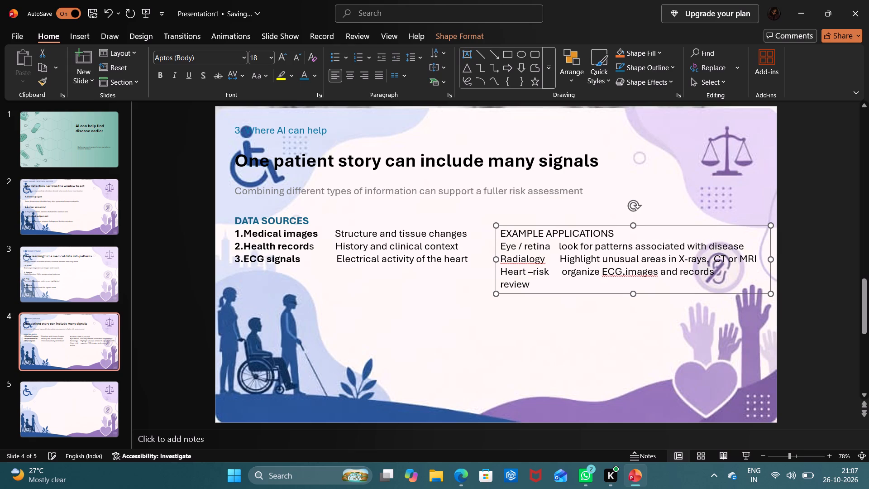
key(Return)
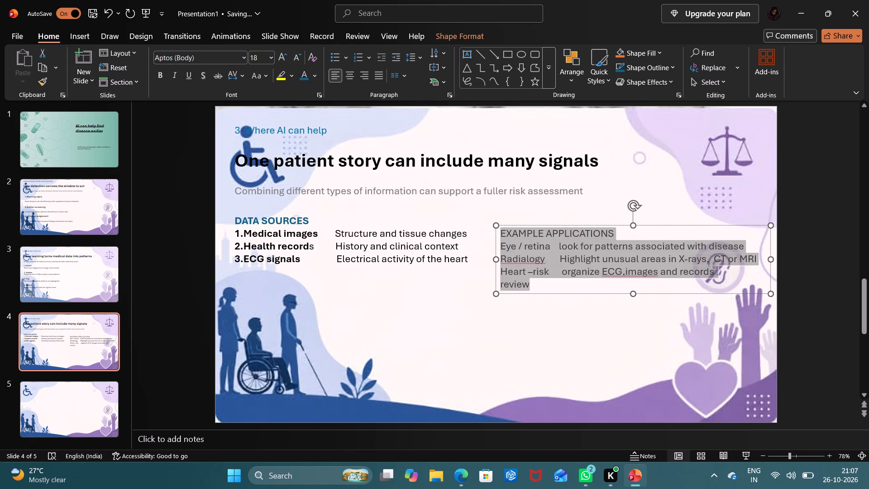
click(707, 223)
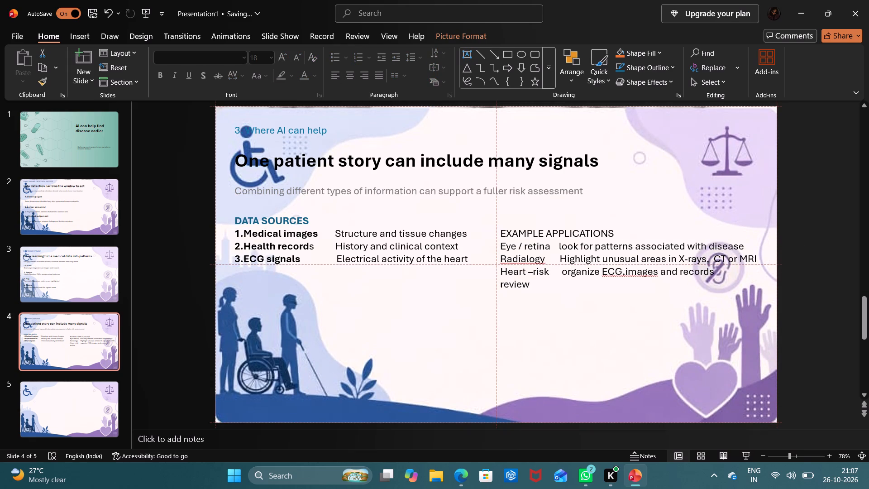
click(702, 251)
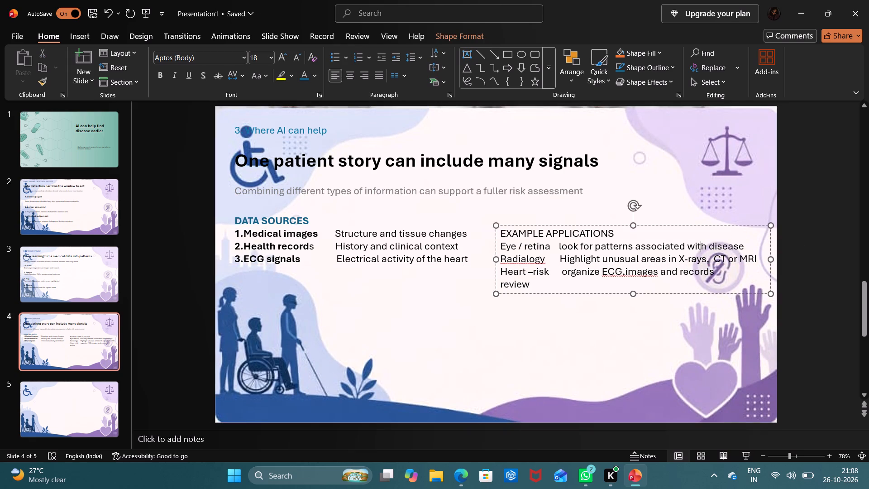
click(742, 247)
key(Return)
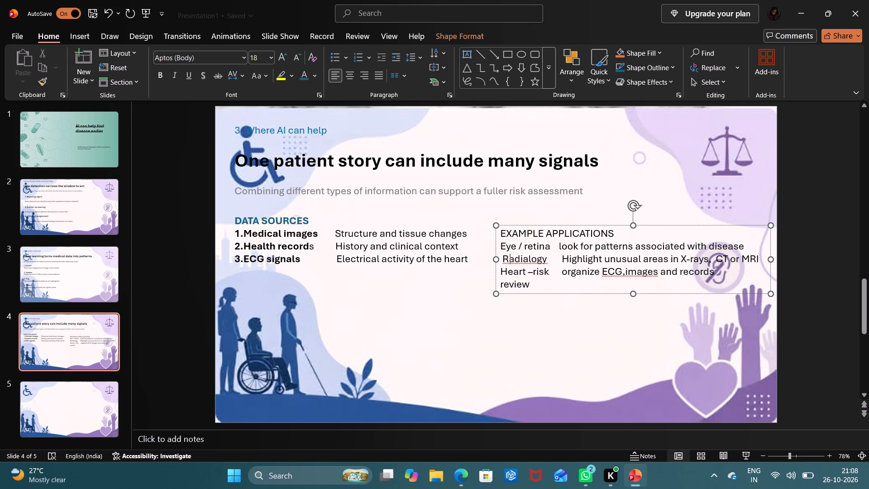
key(Return)
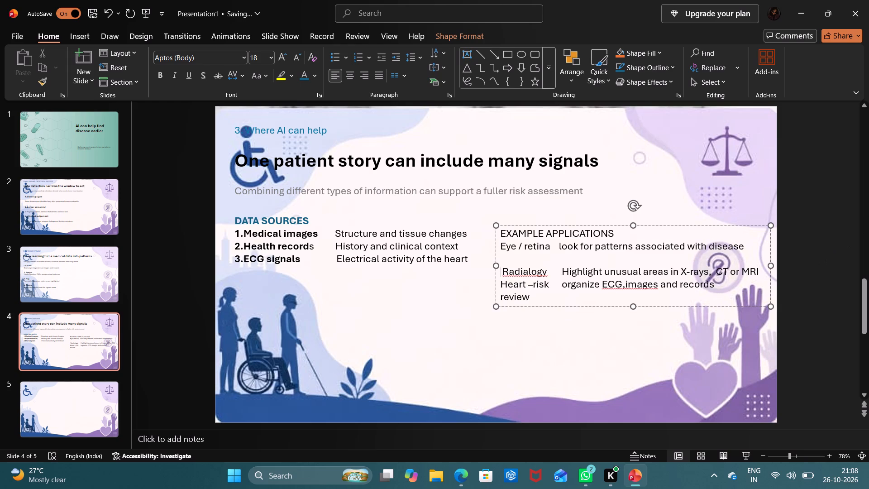
key(BackSpace)
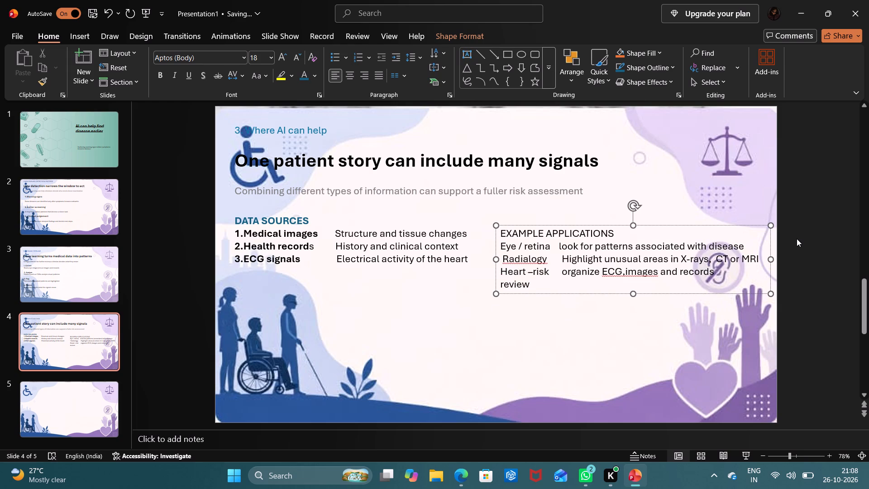
key(Return)
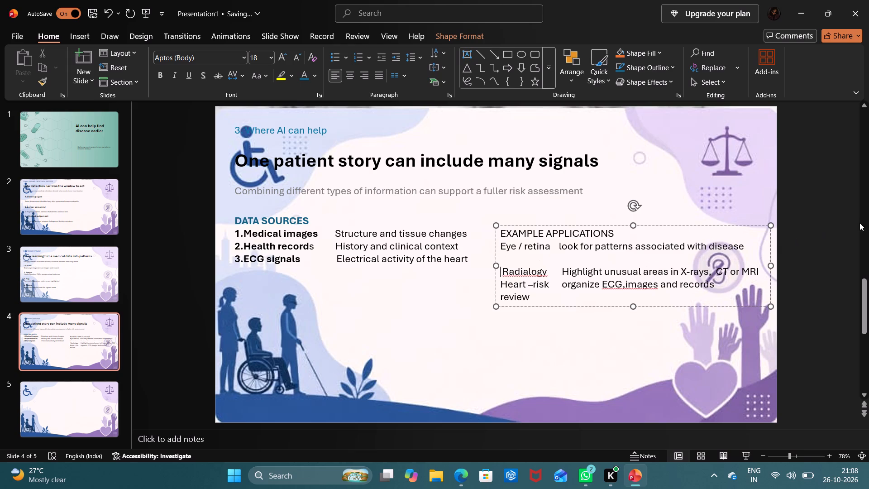
click(755, 270)
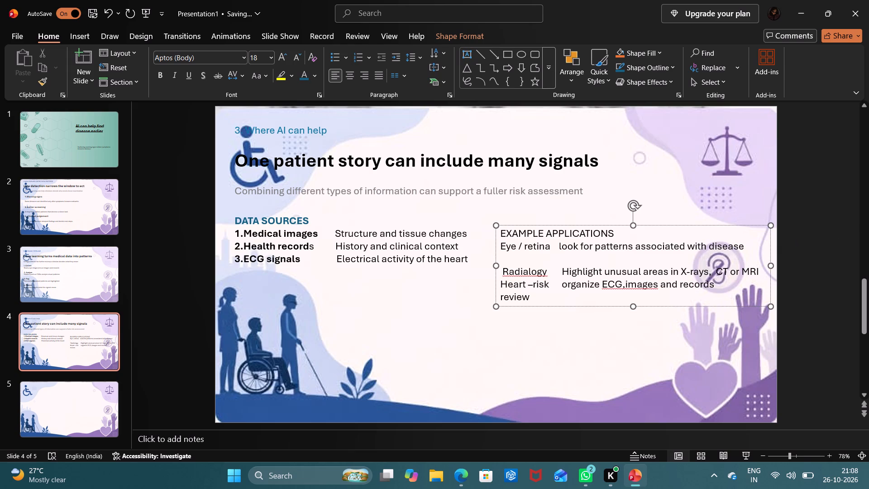
click(758, 267)
key(Return)
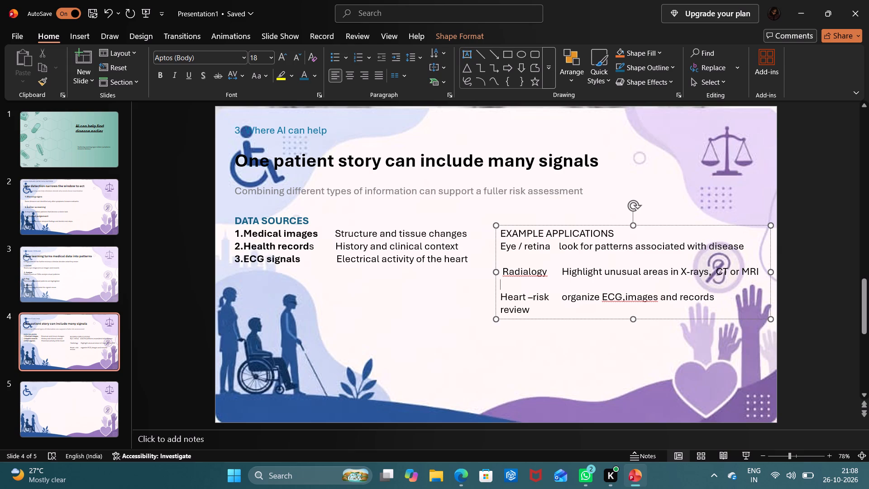
Insert a blank line after the DATA SOURCES heading, after the Medical images entry and after the Health records entry.
click(330, 242)
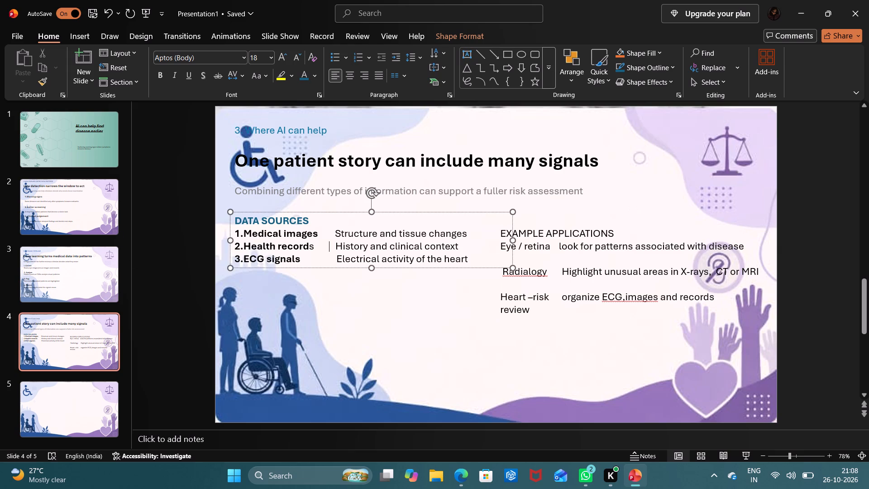
click(310, 221)
key(Return)
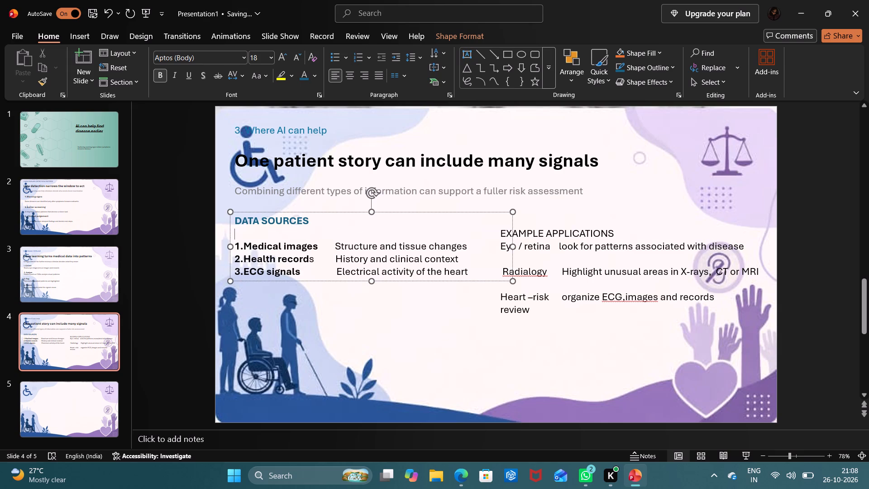
click(466, 244)
key(Return)
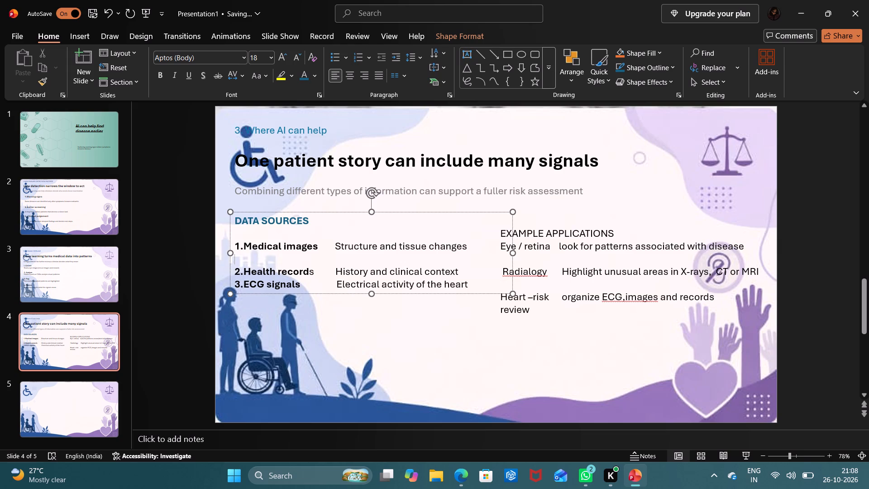
click(457, 270)
key(Return)
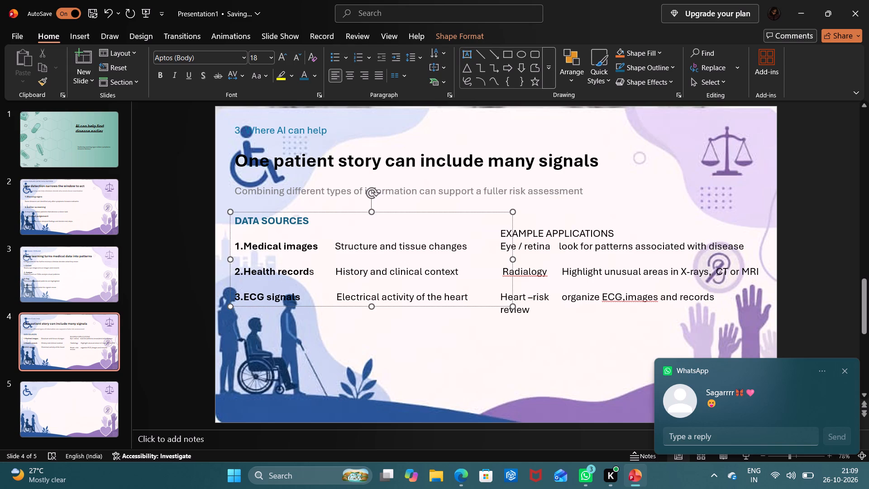
Narrow the data sources text box from its right edge so it ends just past the descriptions, clear of the example applications list.
click(532, 230)
click(532, 230)
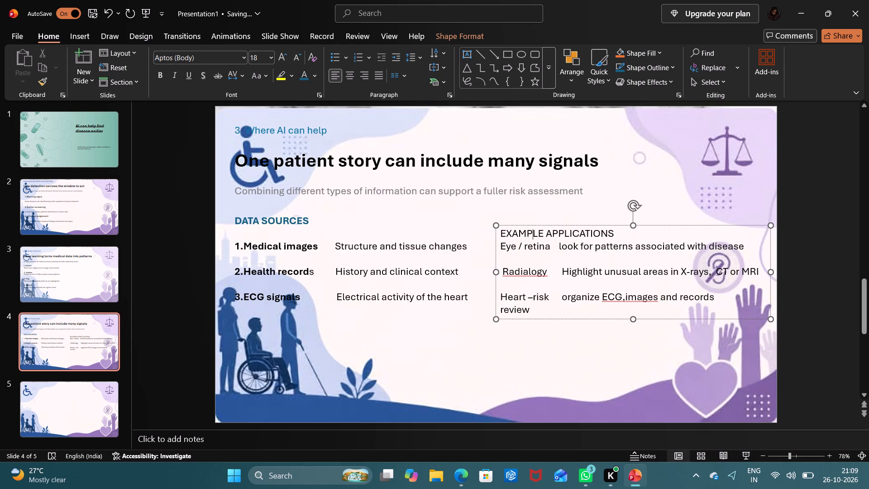
click(373, 263)
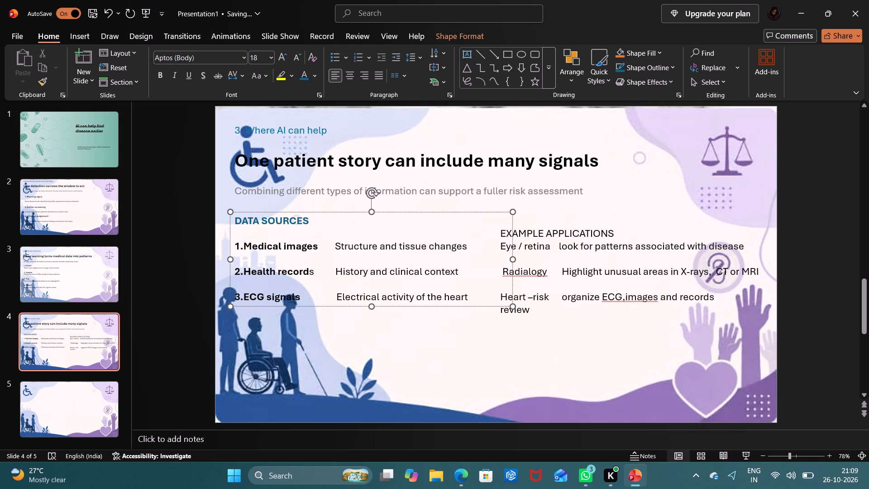
drag(513, 260, 495, 262)
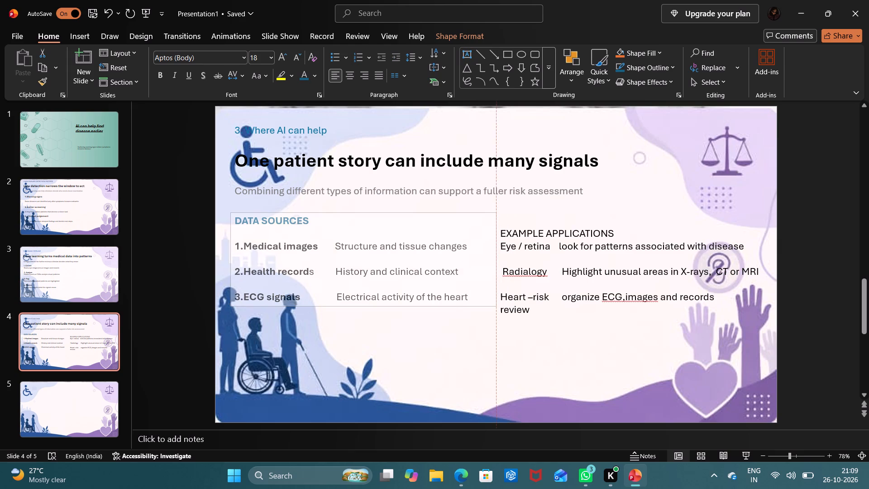
drag(495, 262, 493, 263)
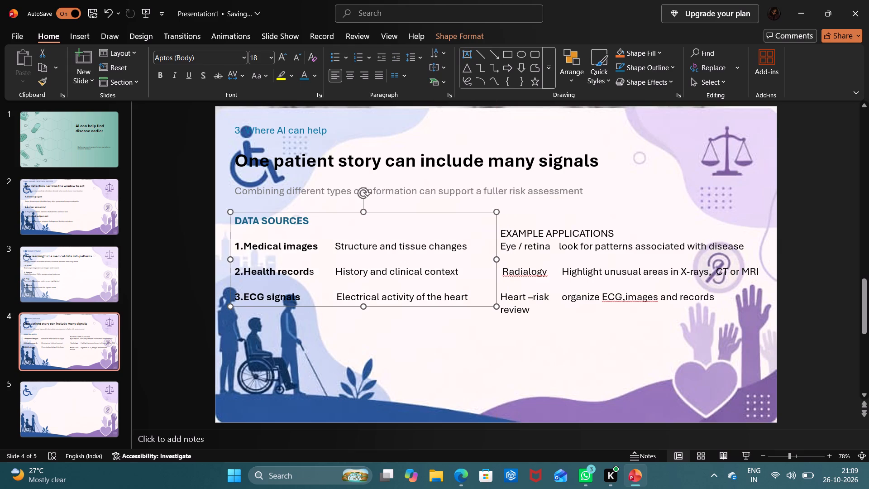
drag(497, 259, 480, 261)
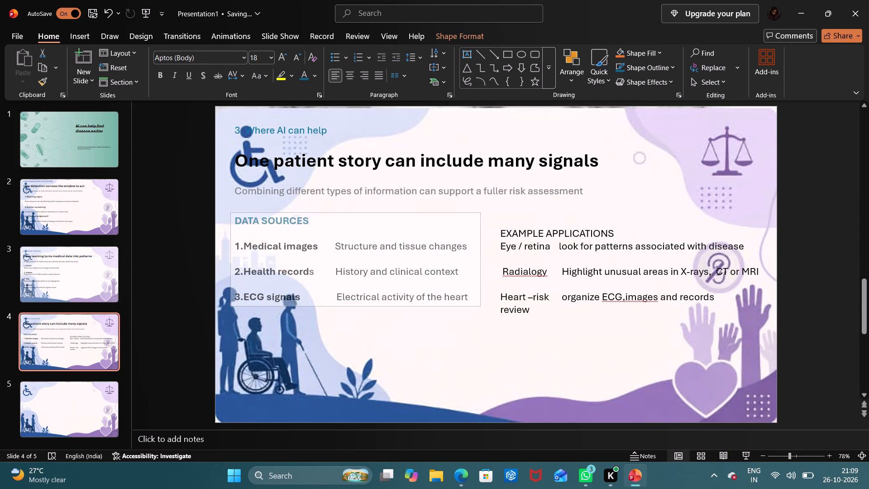
drag(480, 261, 478, 261)
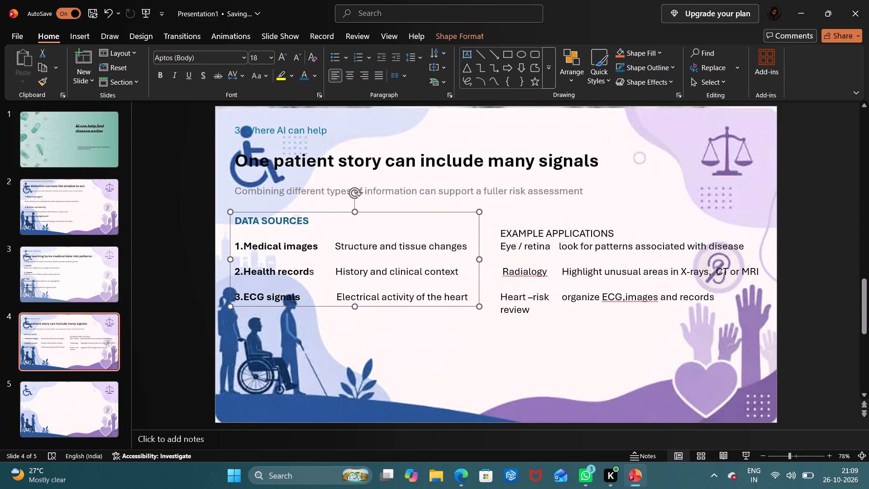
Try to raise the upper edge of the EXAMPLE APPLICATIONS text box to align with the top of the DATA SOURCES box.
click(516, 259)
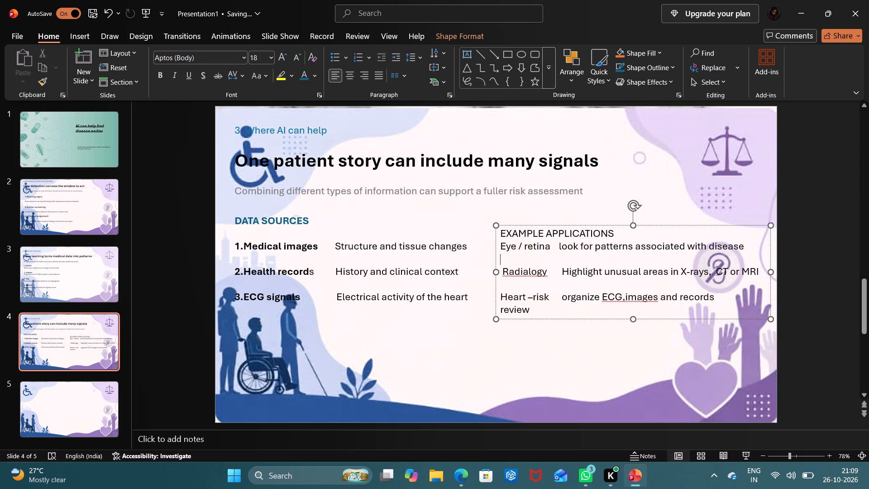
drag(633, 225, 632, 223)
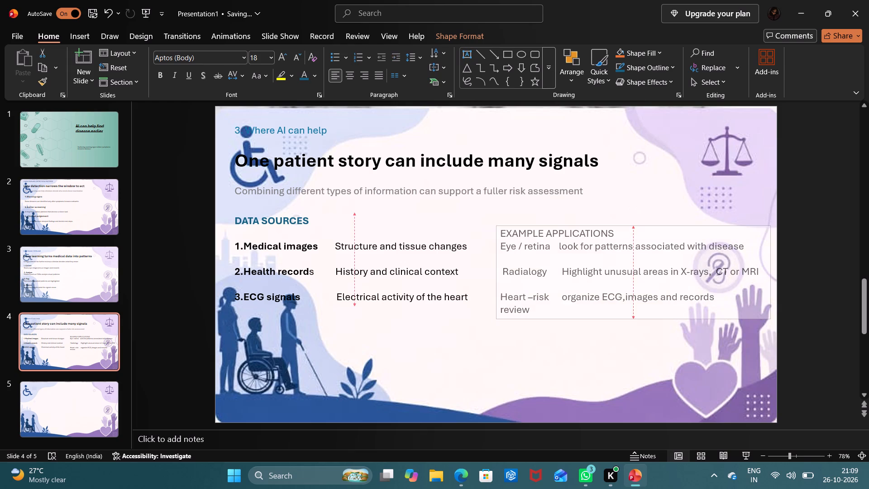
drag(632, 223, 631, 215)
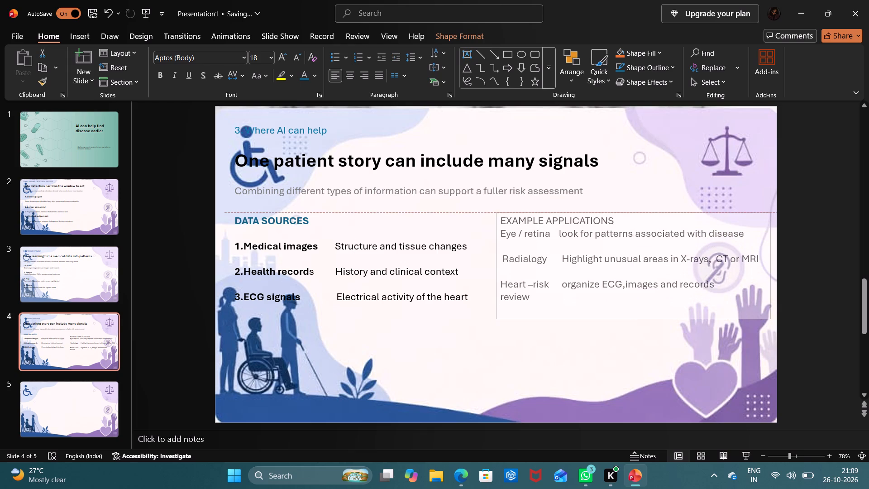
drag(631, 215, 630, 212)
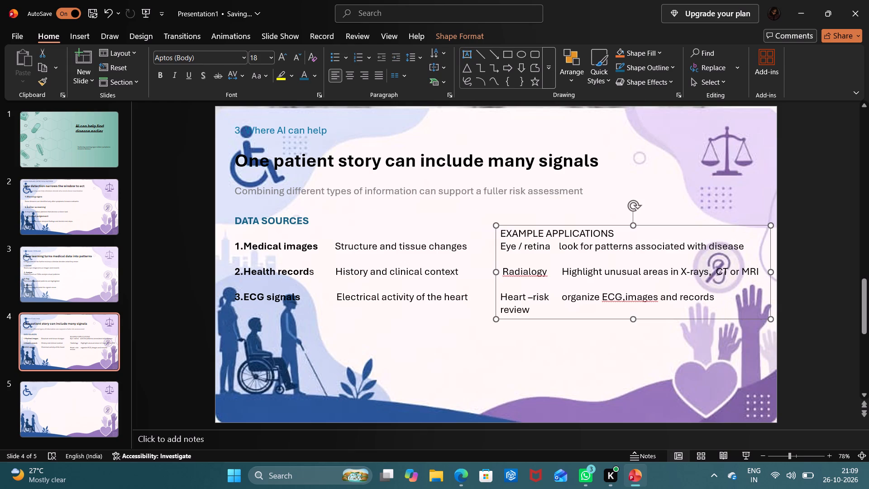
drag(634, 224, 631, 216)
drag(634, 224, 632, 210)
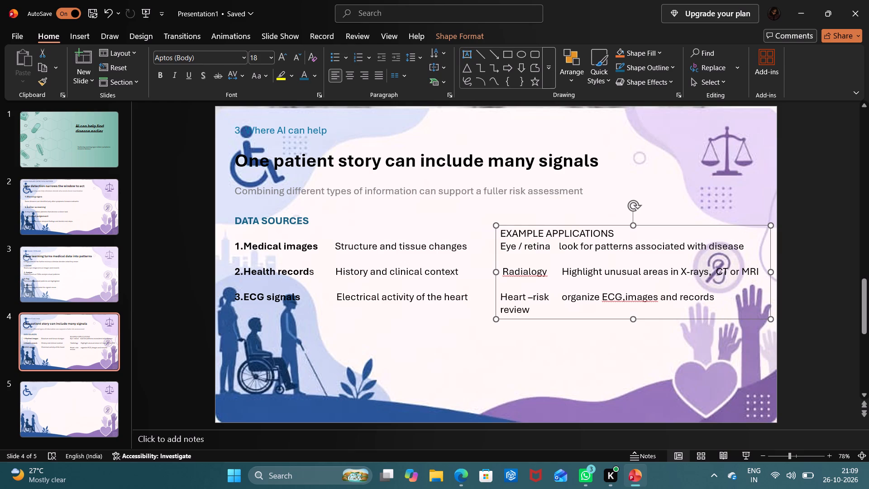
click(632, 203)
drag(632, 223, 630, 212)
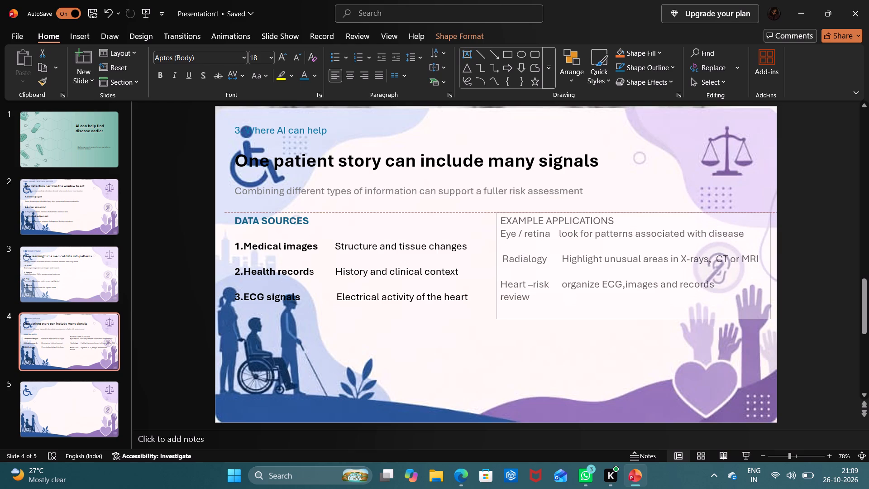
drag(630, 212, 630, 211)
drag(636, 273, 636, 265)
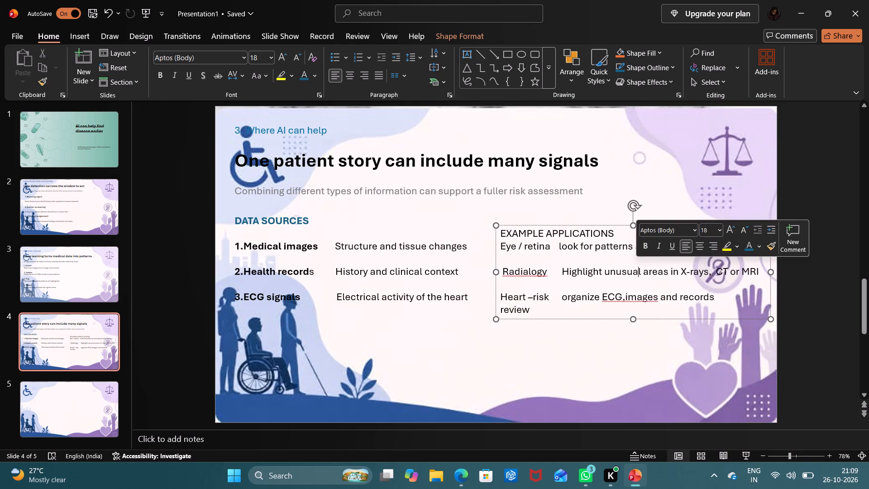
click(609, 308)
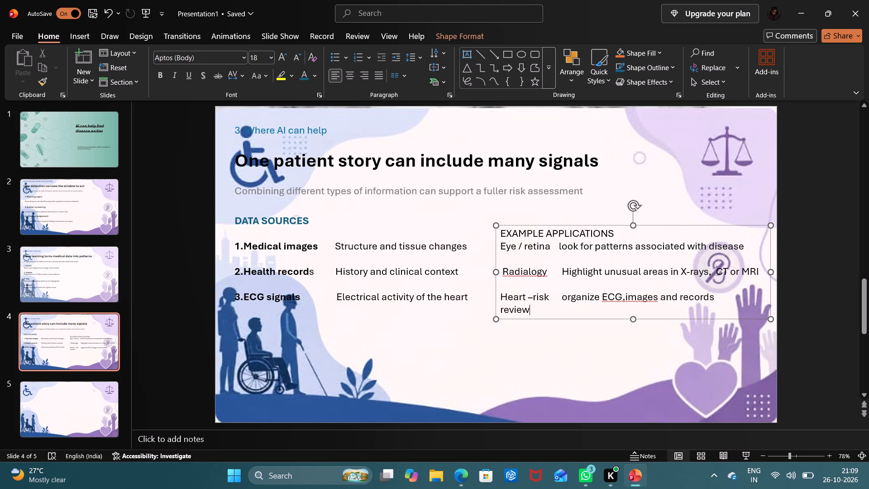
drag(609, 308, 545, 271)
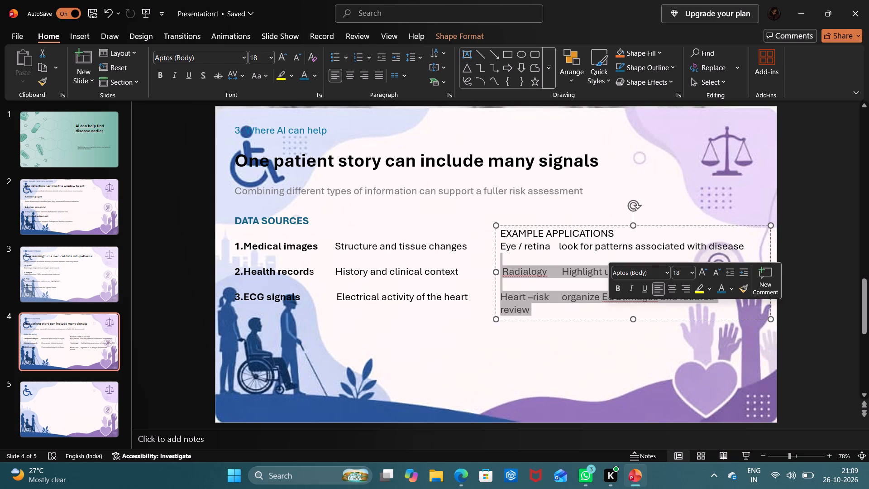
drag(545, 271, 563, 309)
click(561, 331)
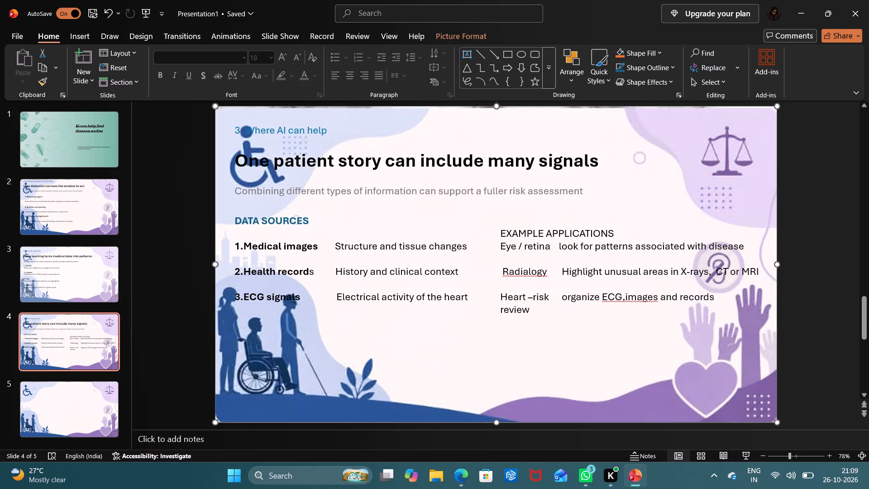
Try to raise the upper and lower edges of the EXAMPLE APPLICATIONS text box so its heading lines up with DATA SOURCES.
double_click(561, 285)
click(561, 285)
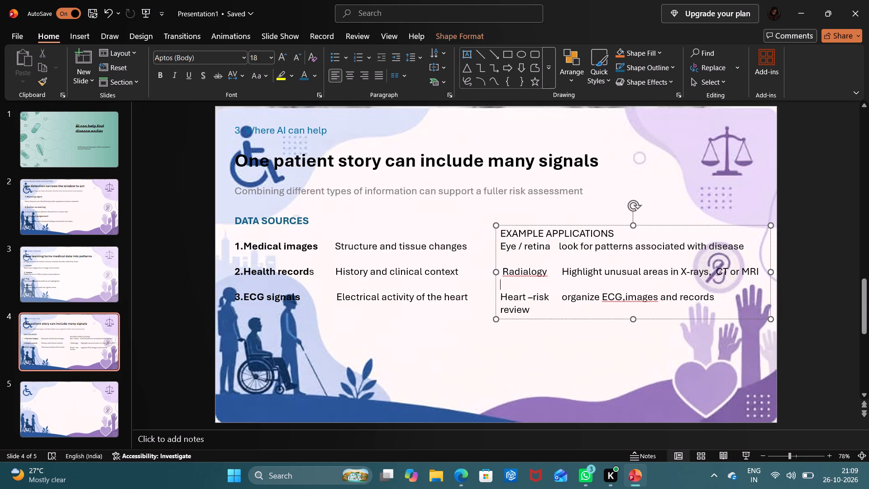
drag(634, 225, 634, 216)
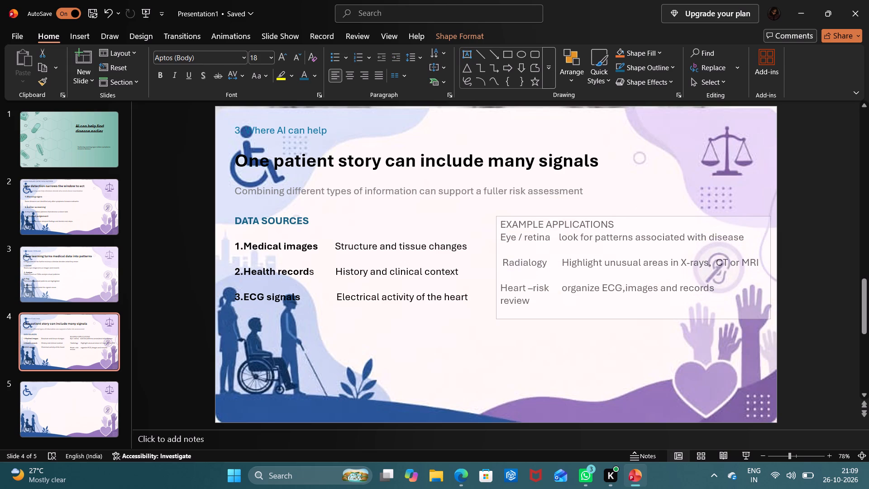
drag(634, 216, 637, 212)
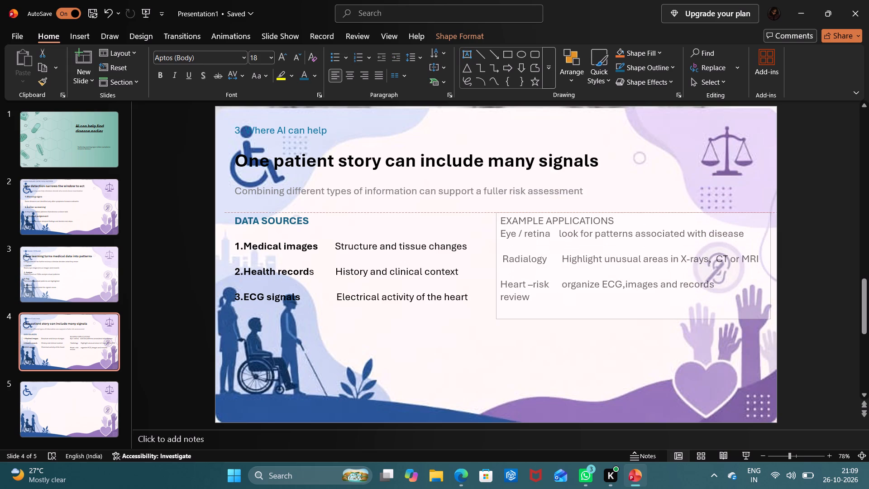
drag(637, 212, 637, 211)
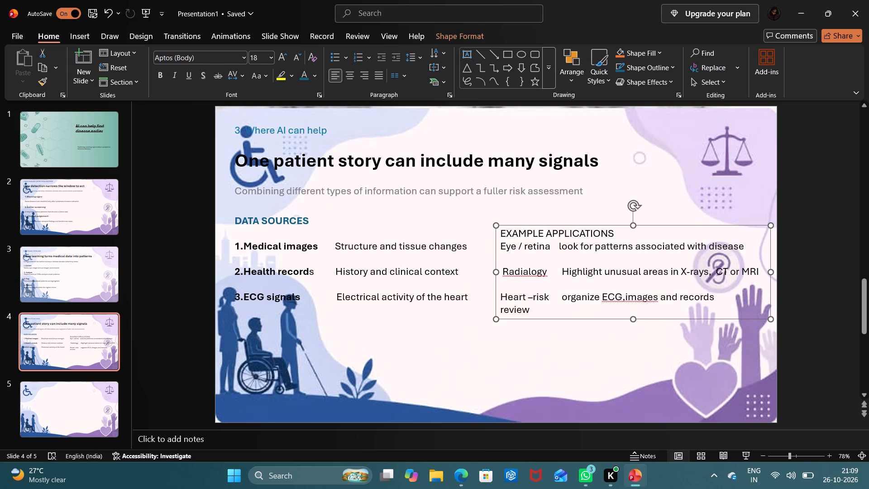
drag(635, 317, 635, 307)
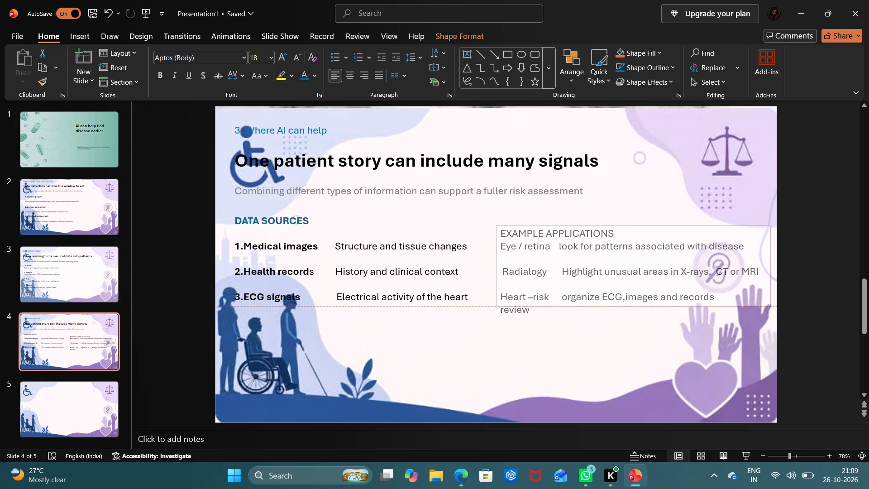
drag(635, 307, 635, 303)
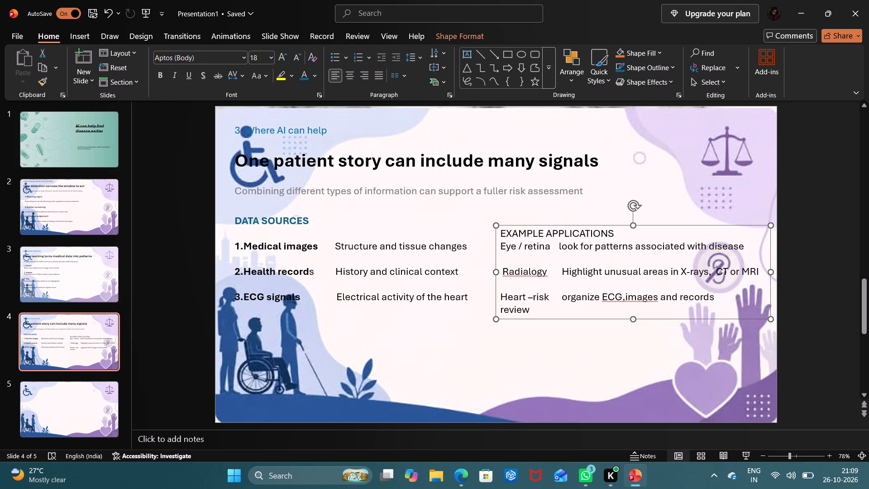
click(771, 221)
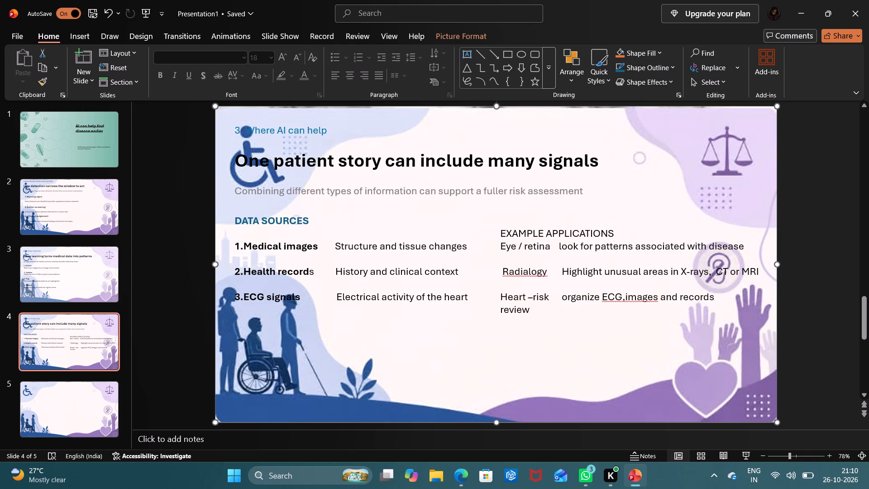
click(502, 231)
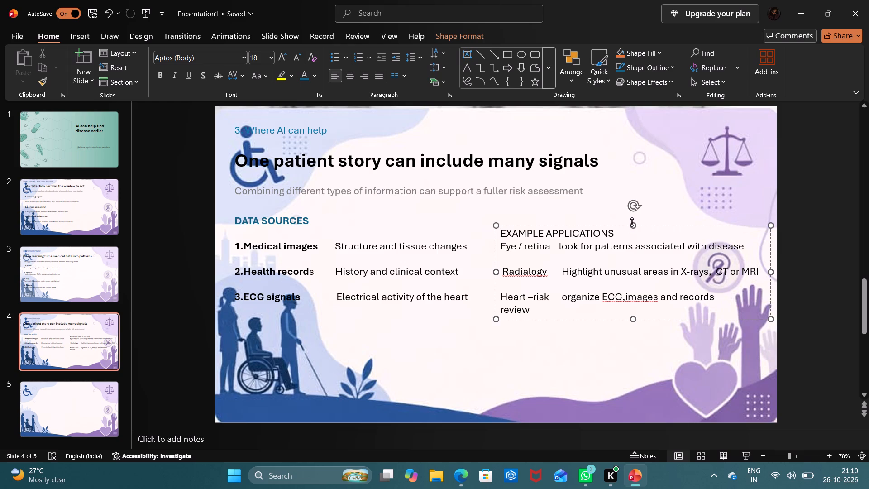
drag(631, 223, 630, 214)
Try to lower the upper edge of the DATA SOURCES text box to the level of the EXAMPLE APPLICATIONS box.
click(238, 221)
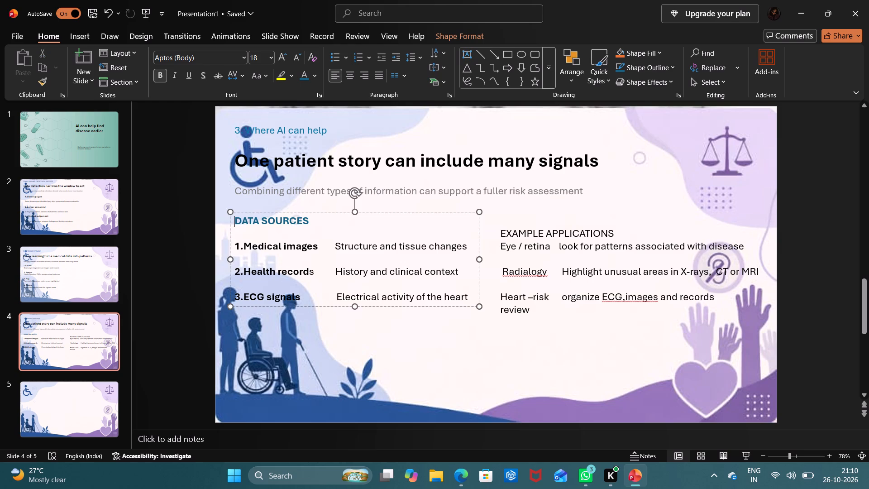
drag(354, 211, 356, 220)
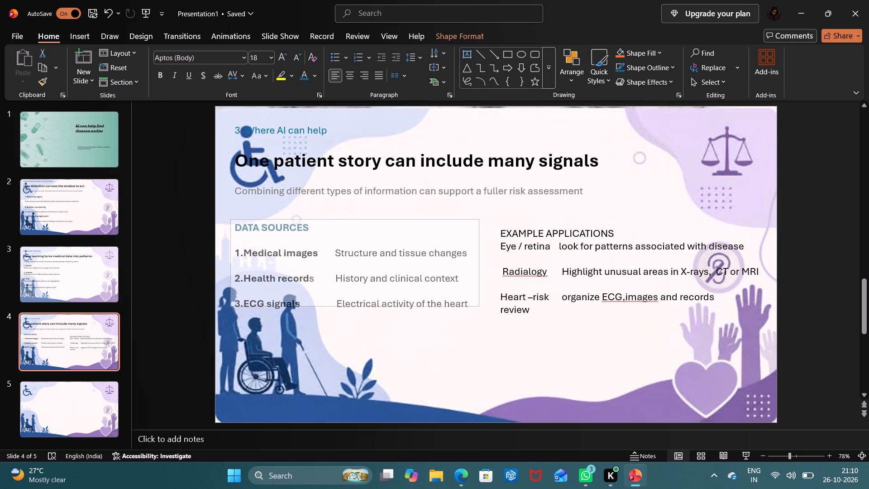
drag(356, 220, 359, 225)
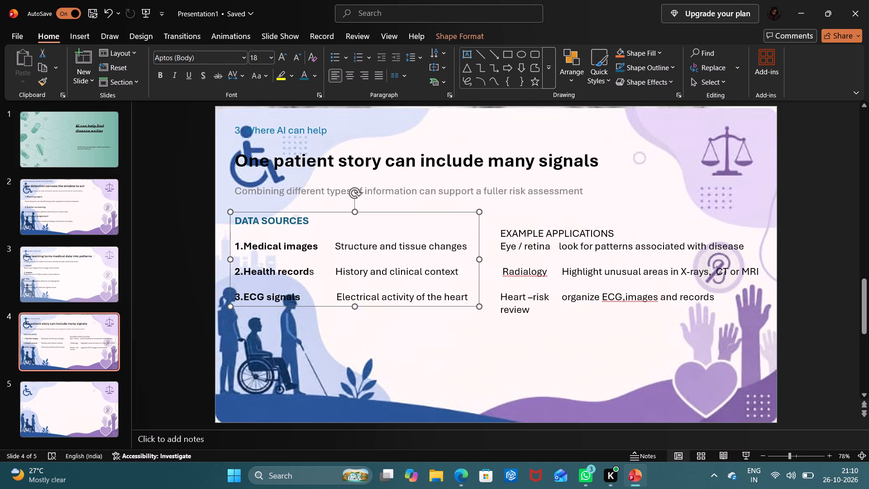
Insert a blank line above the DATA SOURCES heading so it lines up with the EXAMPLE APPLICATIONS heading.
click(235, 218)
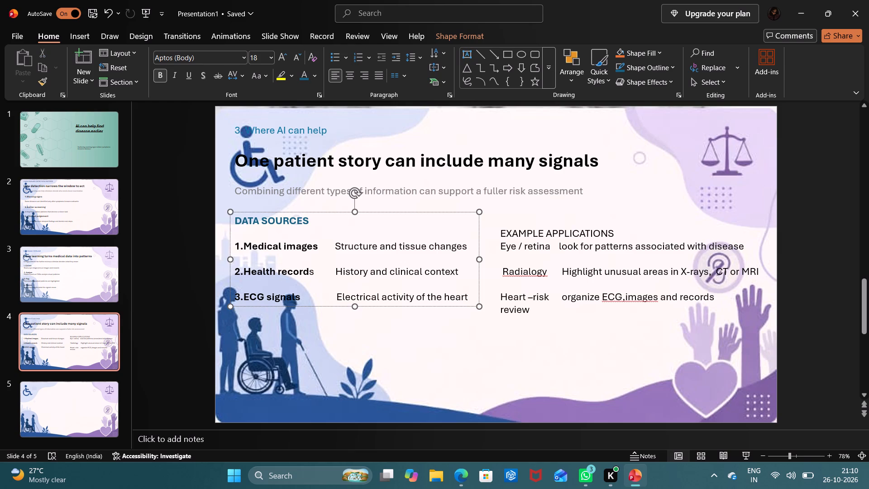
key(Return)
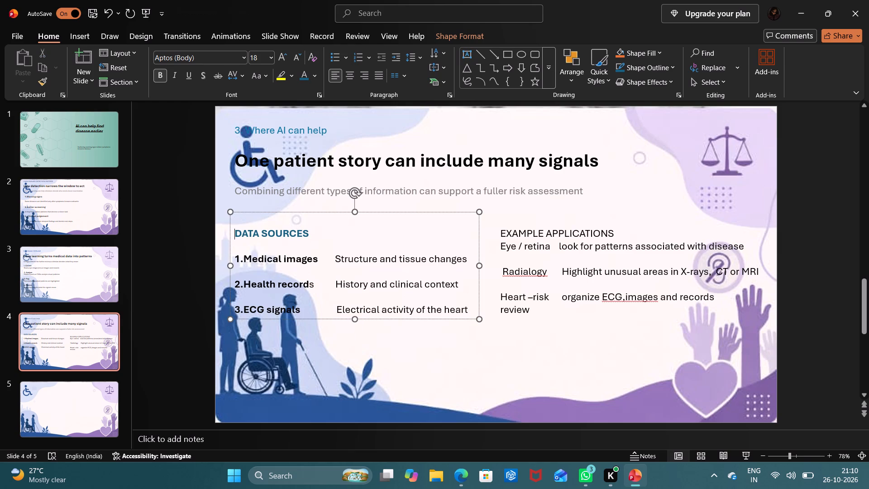
click(317, 233)
click(369, 331)
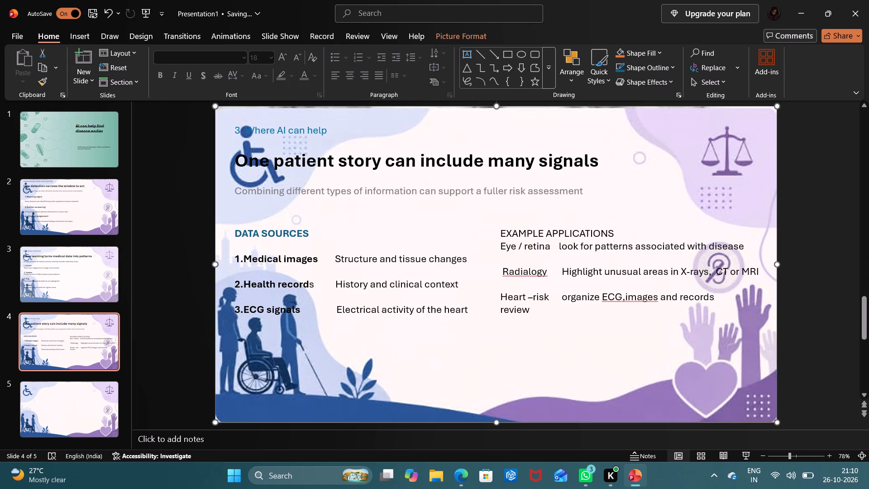
Make the EXAMPLE APPLICATIONS heading bold and blue, matching the DATA SOURCES heading.
click(504, 232)
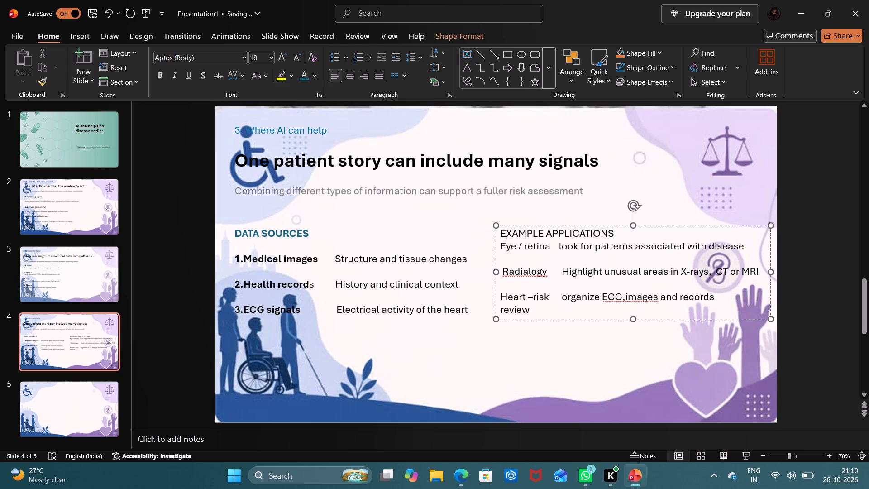
drag(501, 233, 590, 225)
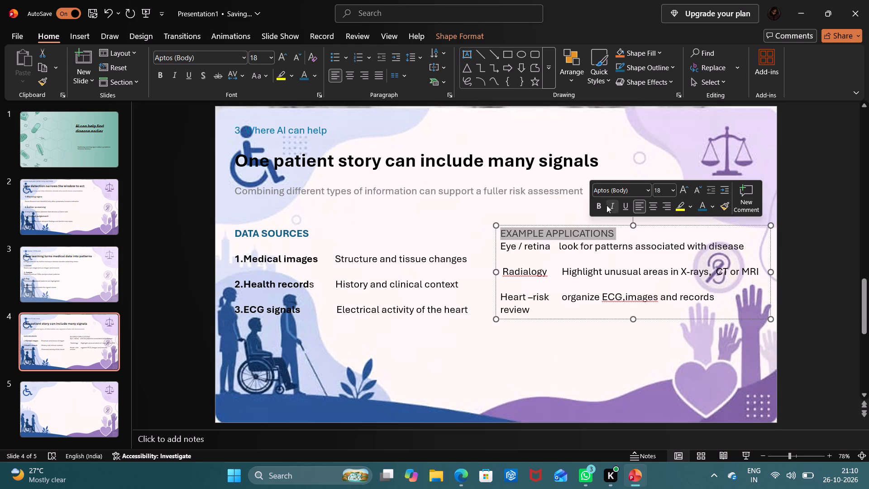
click(600, 205)
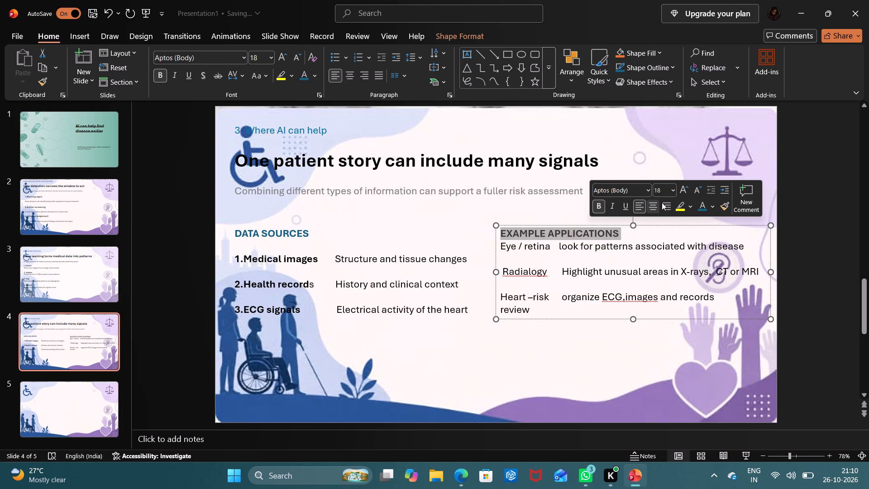
click(701, 208)
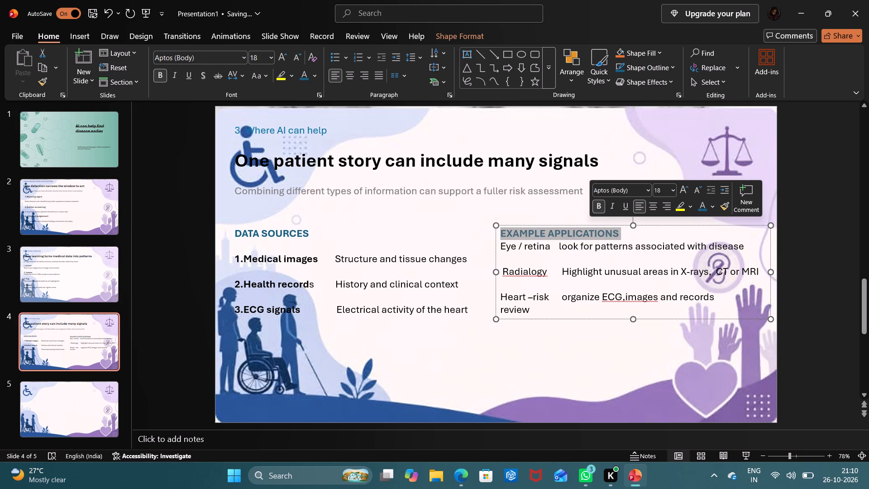
Make the Eye / retina and Radialogy labels bold in the example applications list.
drag(503, 246, 550, 242)
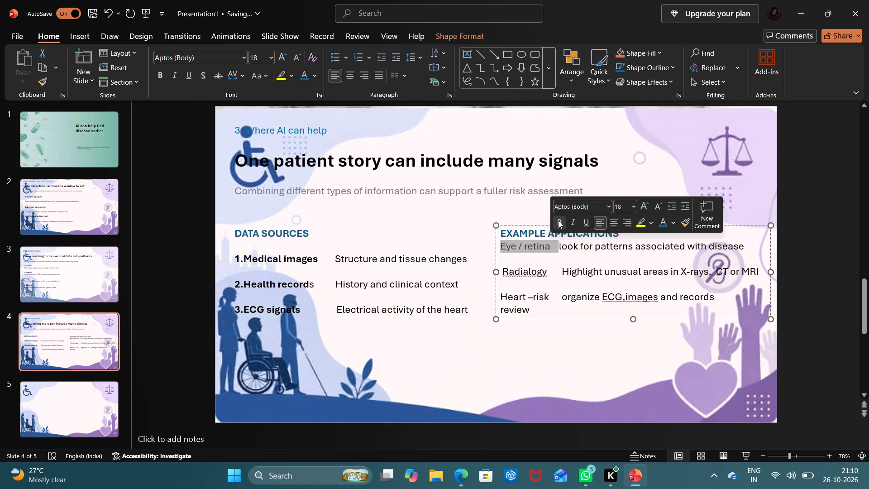
click(558, 221)
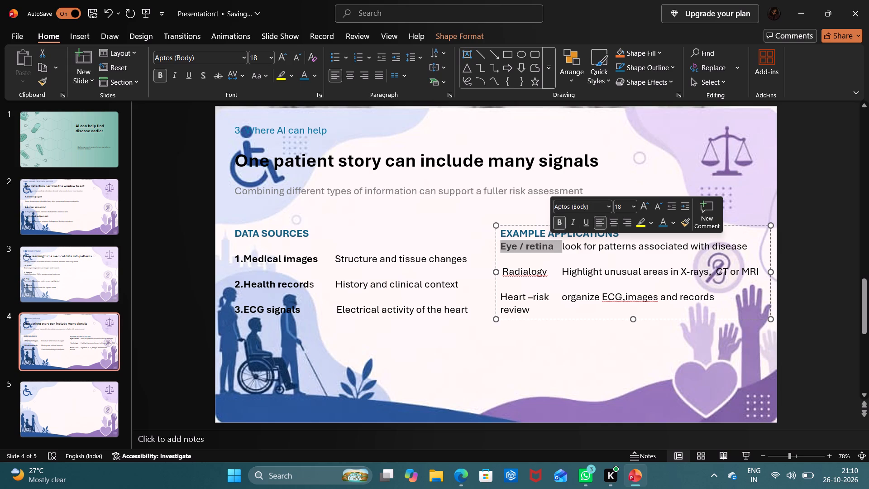
drag(504, 274, 548, 271)
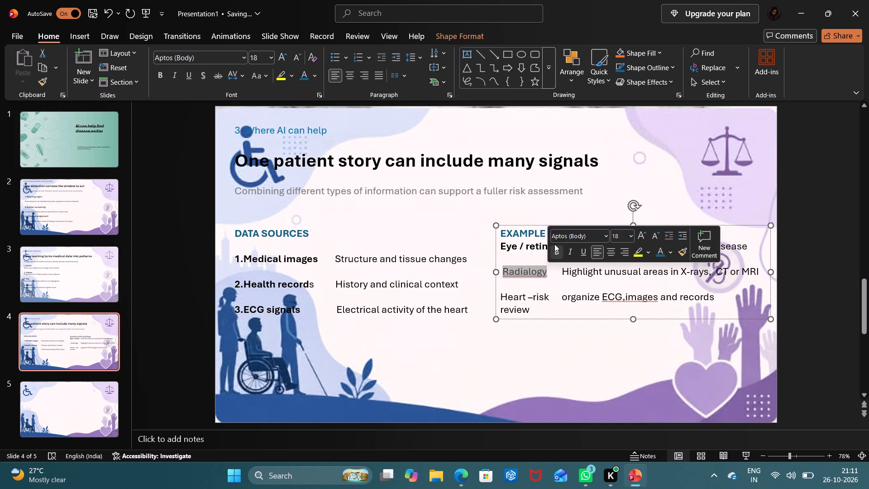
click(554, 244)
click(556, 248)
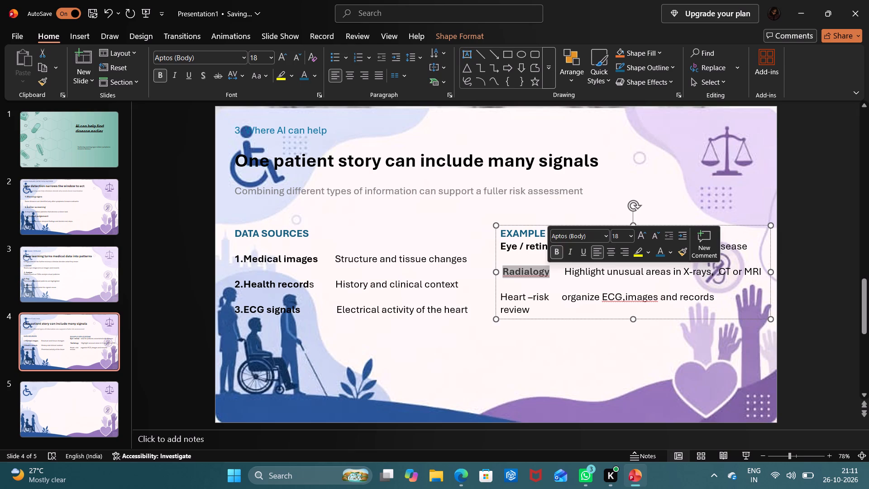
Make the Heart –risk label and the word "review" on the line below it bold.
drag(502, 297, 532, 307)
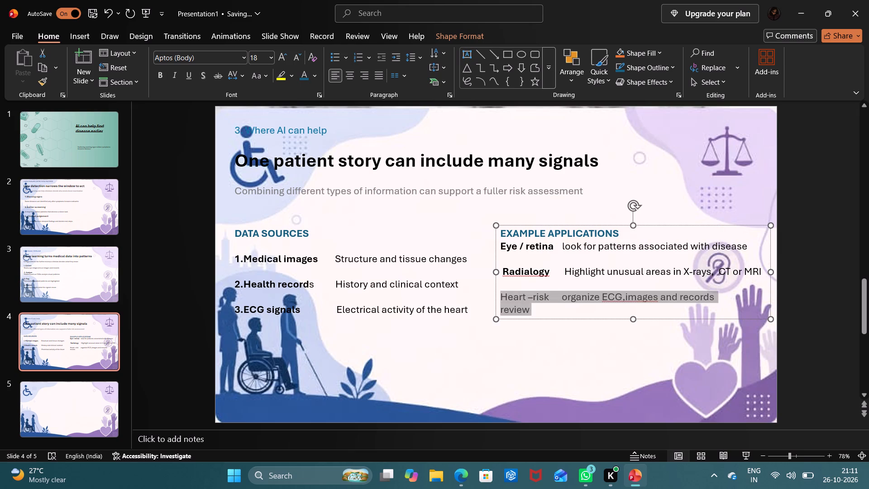
drag(532, 307, 546, 294)
drag(539, 294, 509, 294)
drag(509, 294, 526, 293)
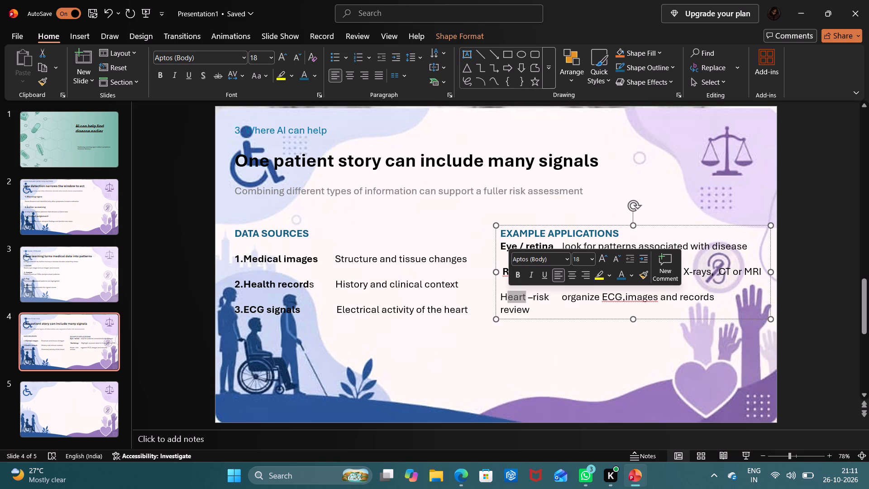
drag(526, 293, 544, 295)
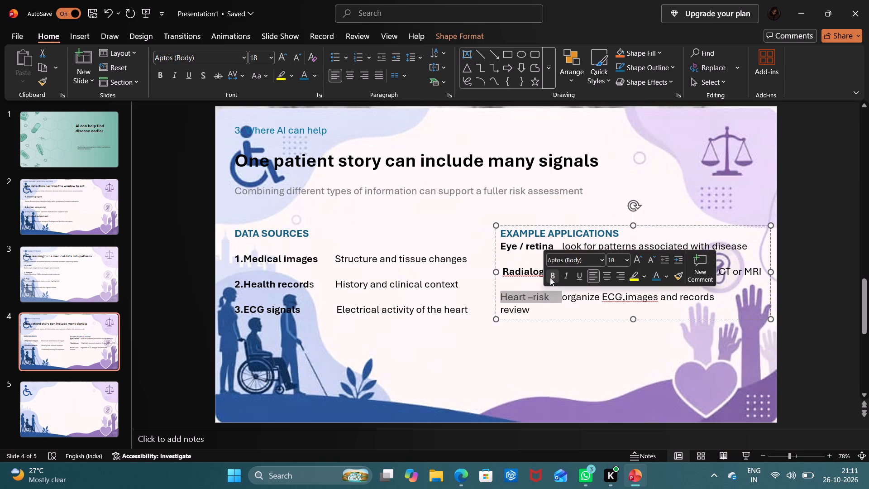
click(550, 278)
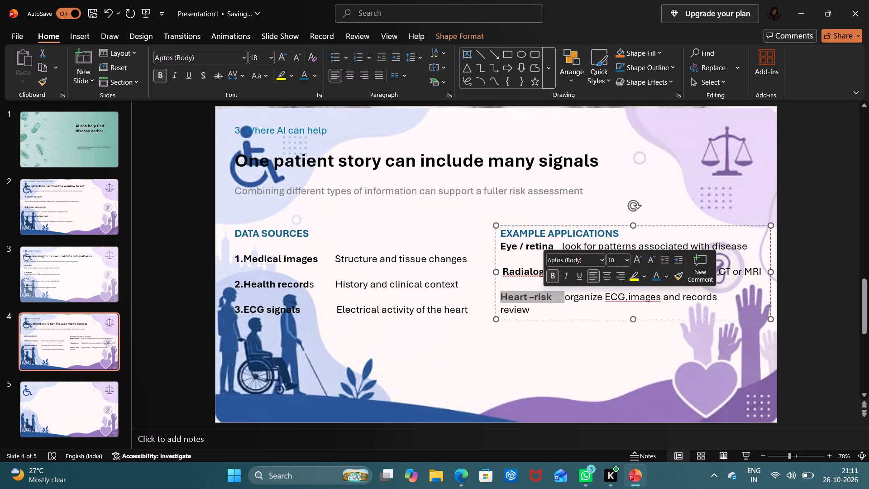
click(546, 333)
click(506, 310)
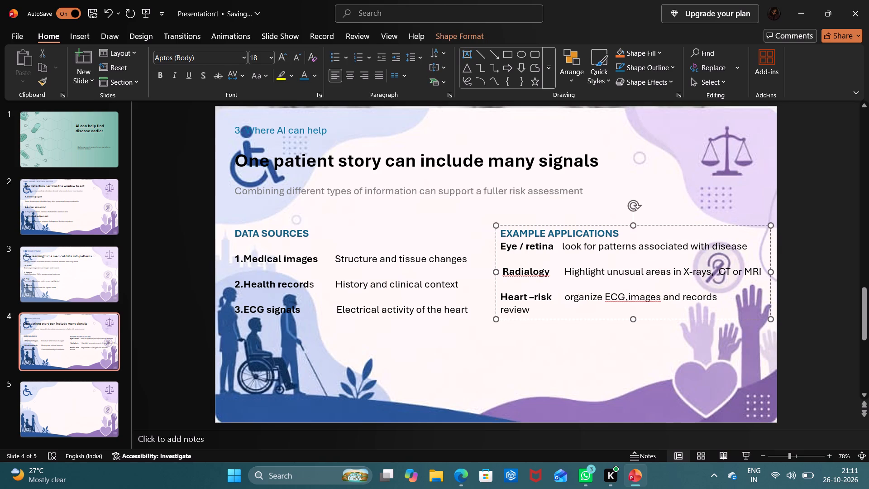
drag(501, 308, 527, 310)
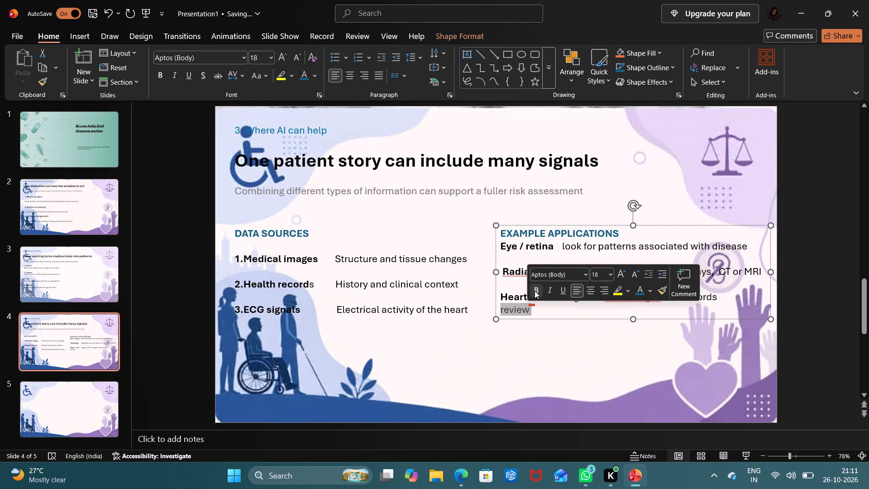
click(535, 290)
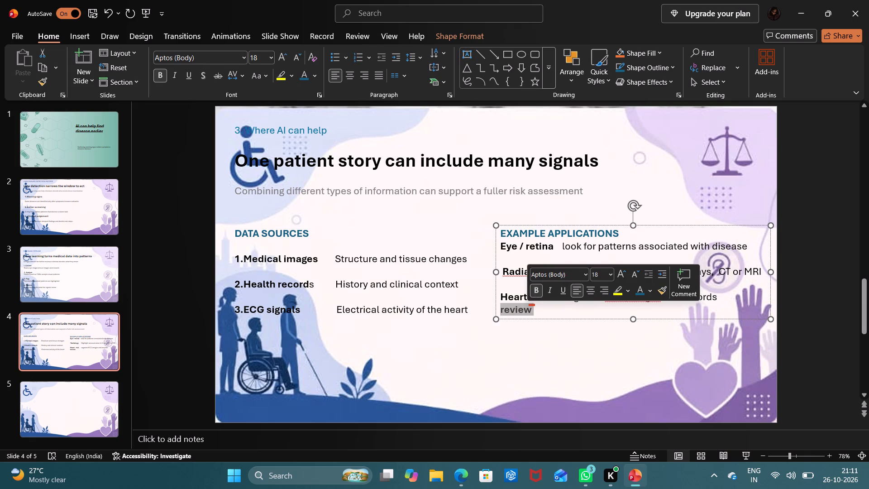
click(549, 329)
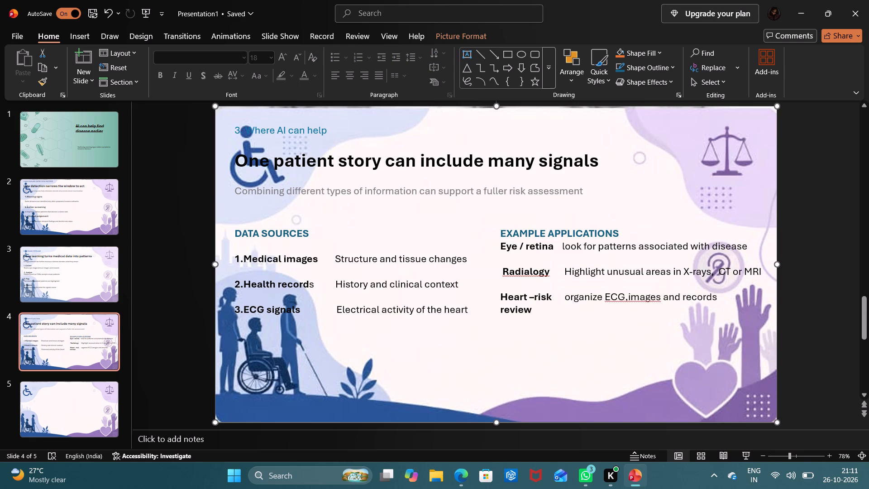
Insert a blank line between the EXAMPLE APPLICATIONS heading and the Eye / retina entry.
click(621, 235)
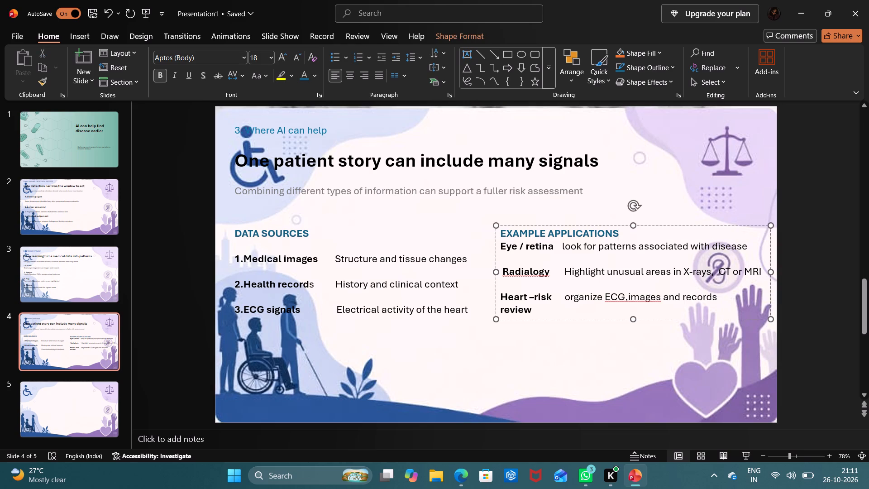
key(Return)
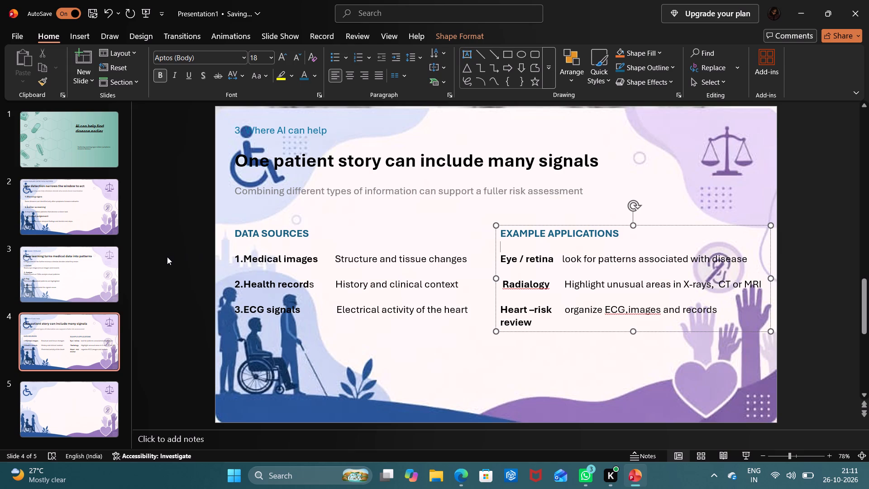
Go to slide 5, which holds only the background picture.
click(83, 384)
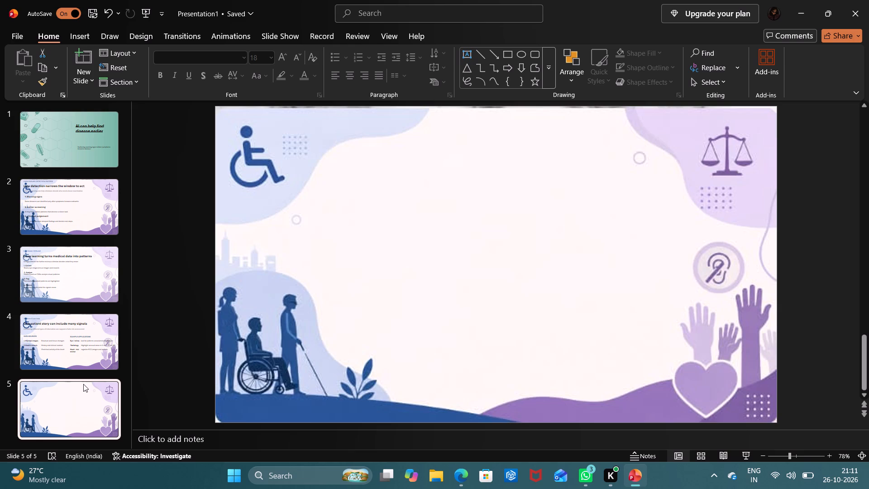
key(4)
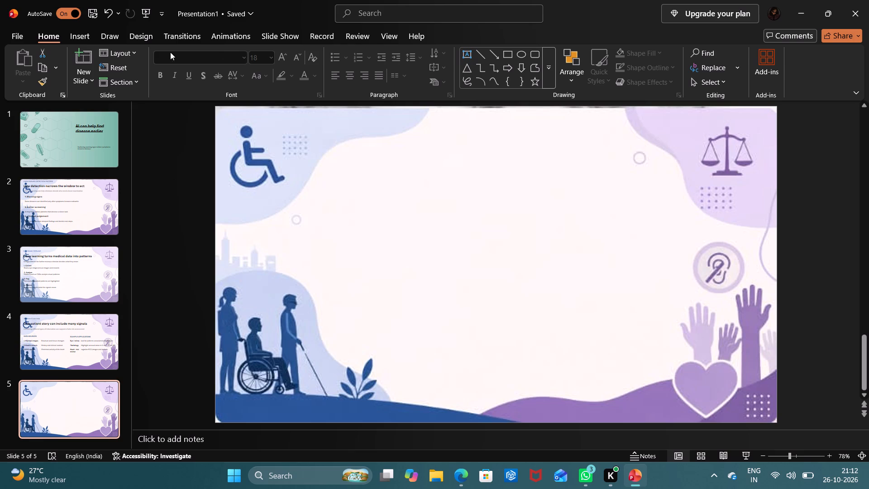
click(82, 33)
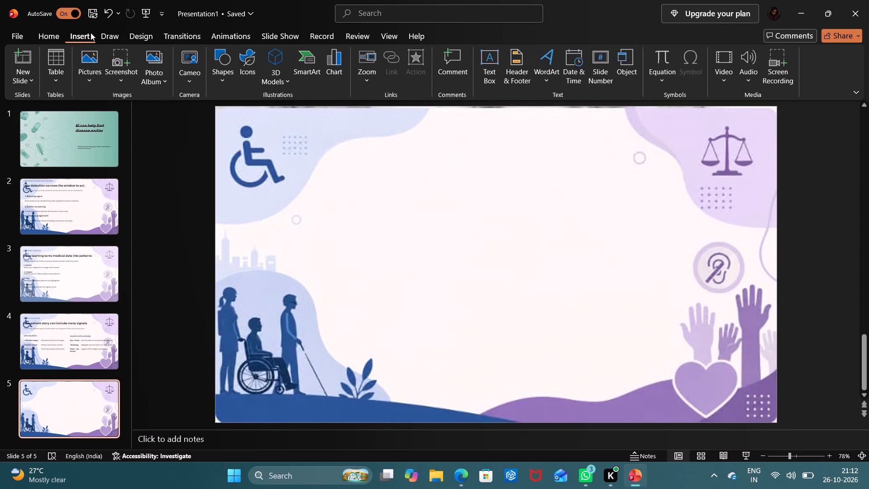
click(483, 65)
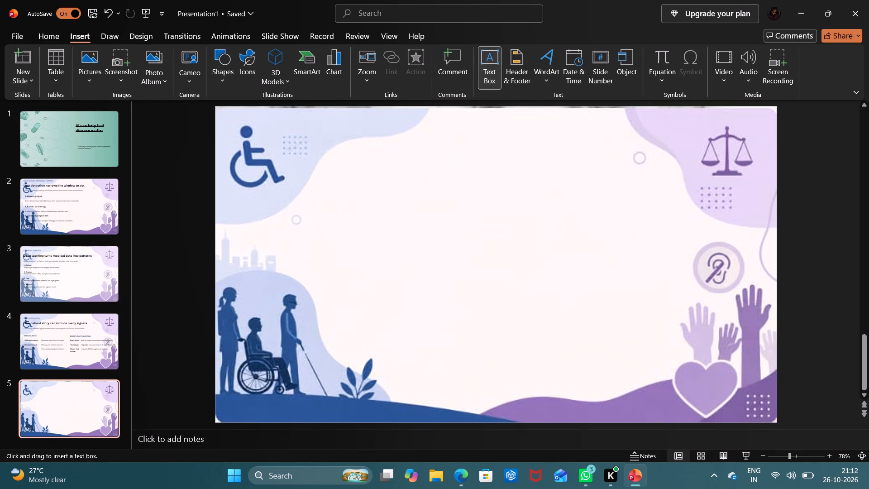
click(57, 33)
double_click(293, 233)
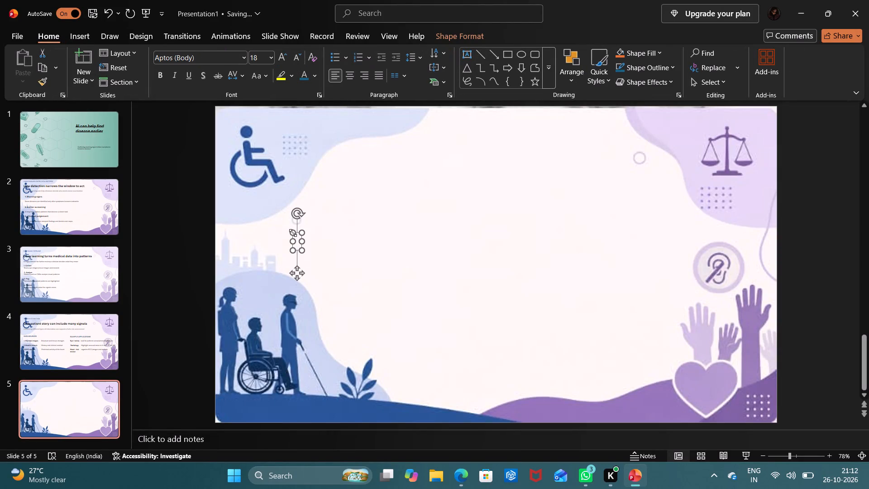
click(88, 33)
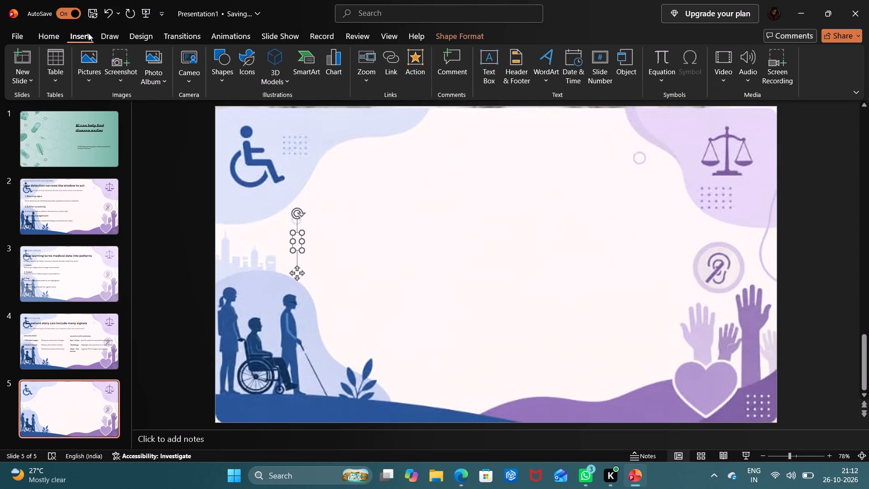
Fade slide 5's background picture by applying the third transparency preset.
triple_click(231, 163)
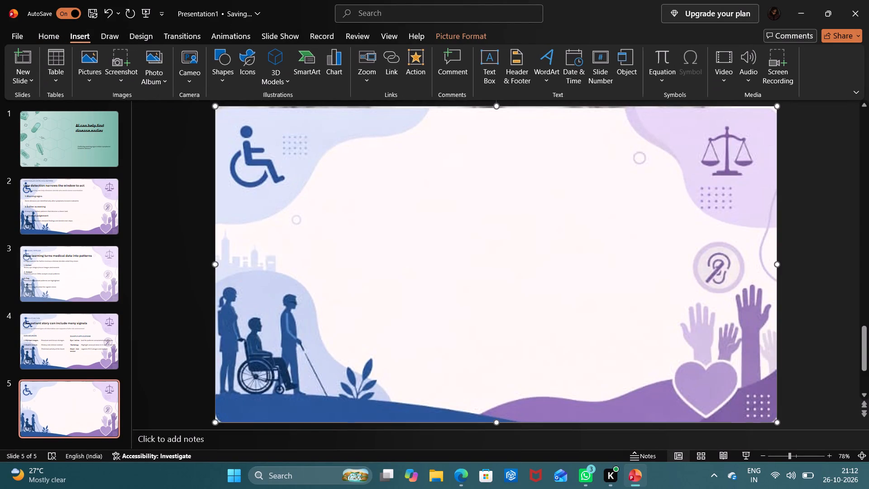
click(231, 163)
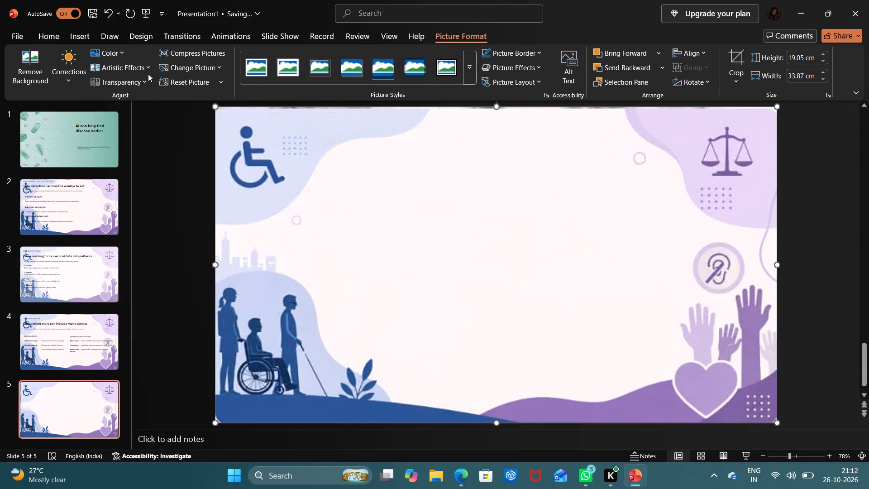
click(148, 76)
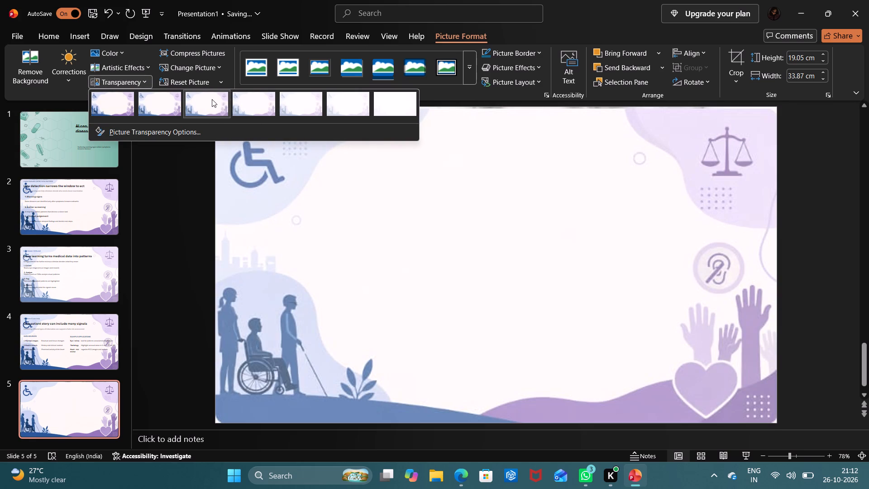
click(212, 99)
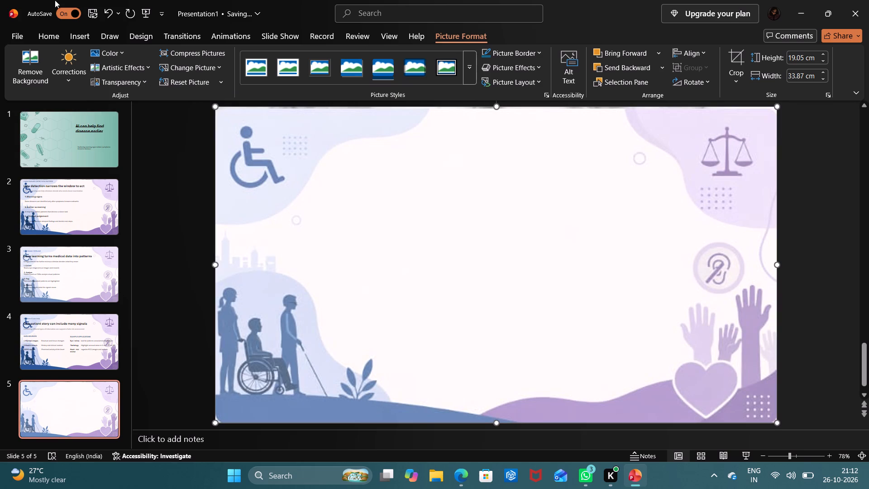
Duplicate slide 5 with its faded background picture.
click(78, 32)
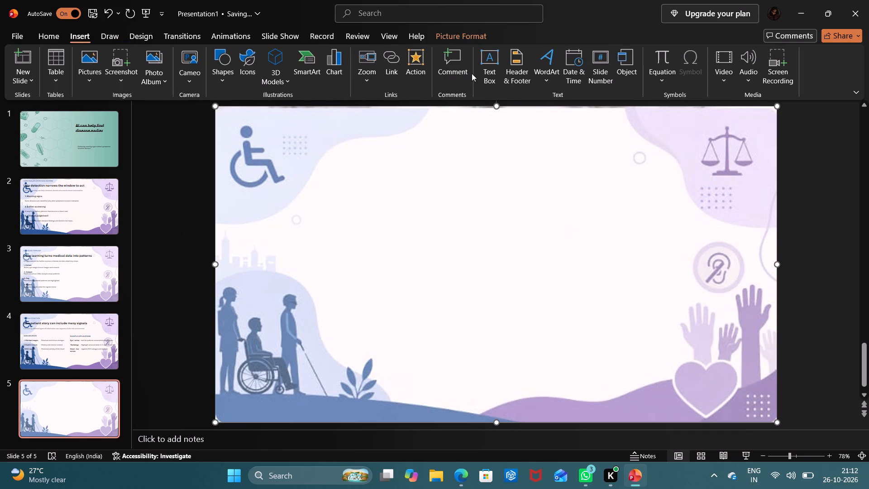
click(487, 71)
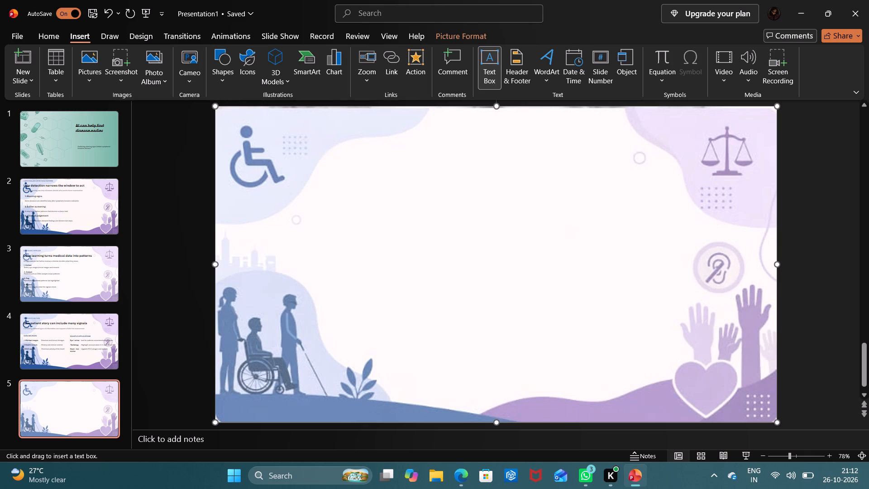
click(69, 408)
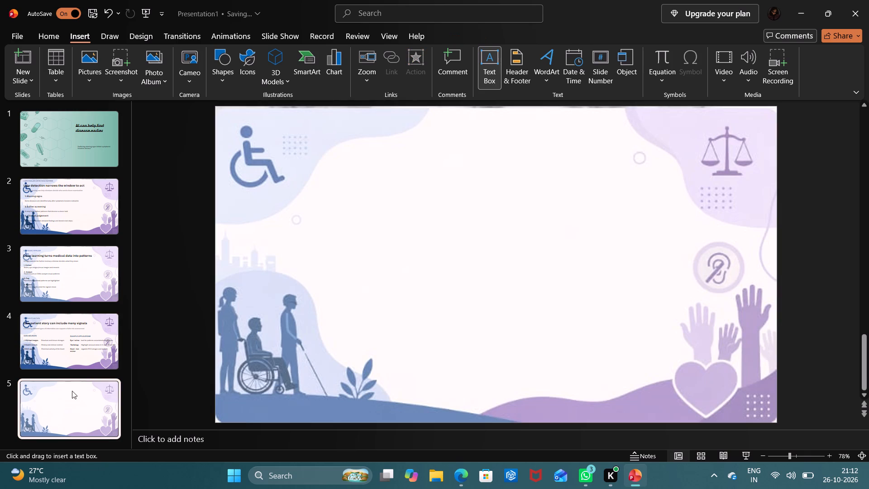
click(48, 36)
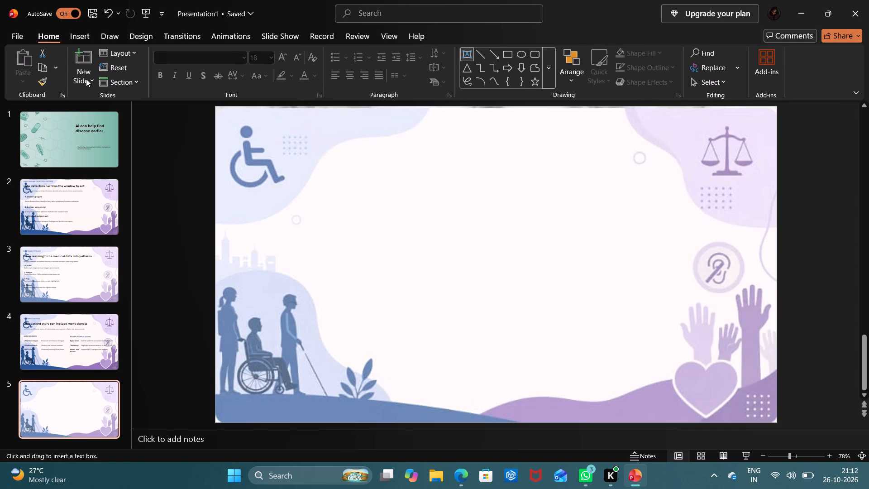
click(86, 79)
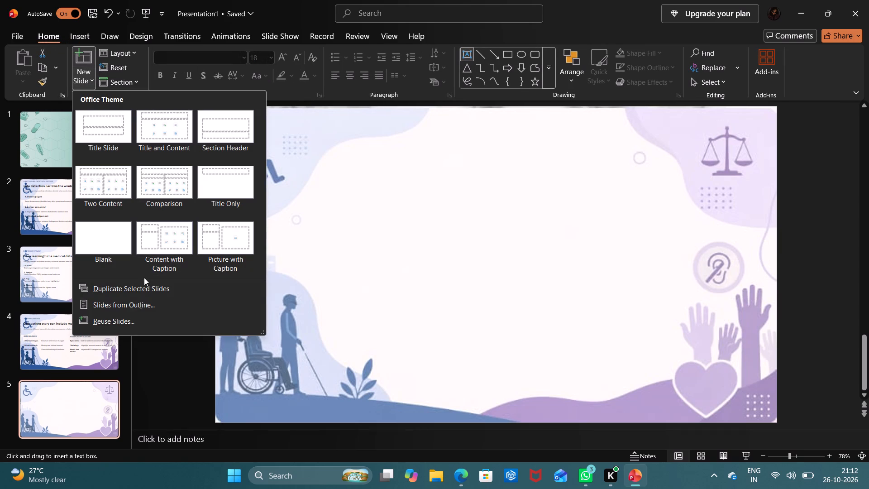
click(142, 283)
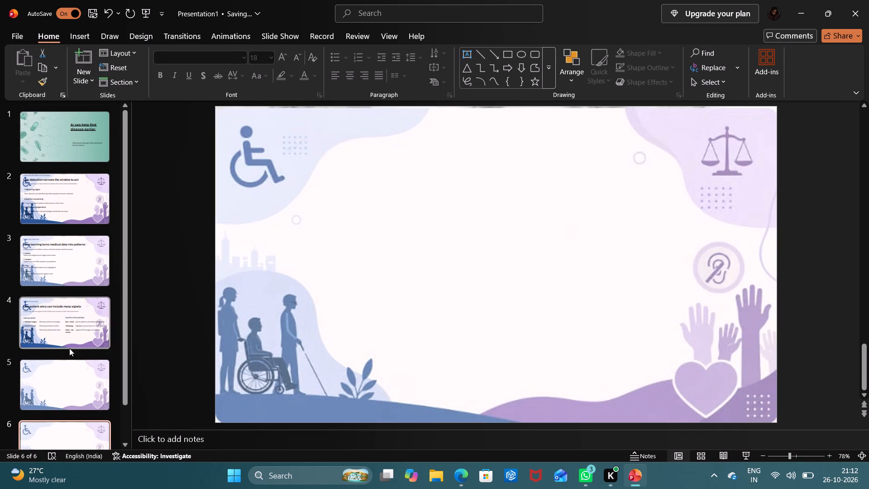
Return to slide 5 and draw a text box spanning nearly the full width along the top of the slide.
scroll(67, 351, down, 1)
click(67, 351)
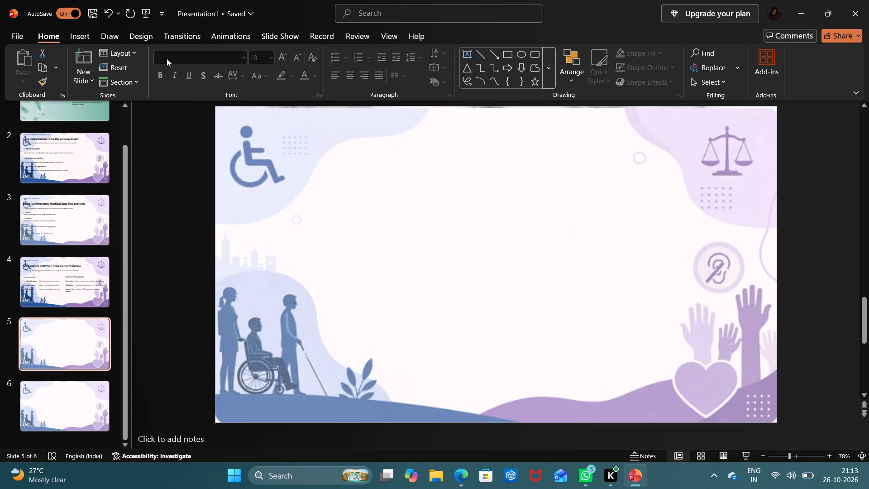
click(76, 37)
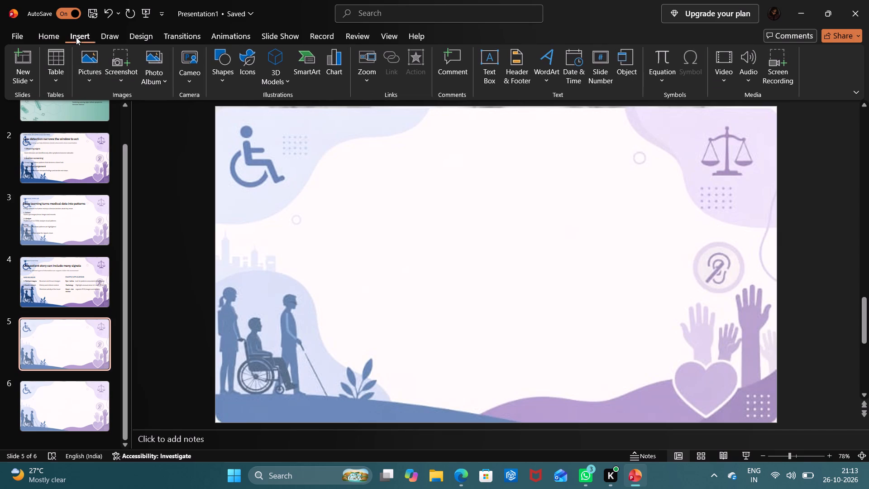
click(488, 57)
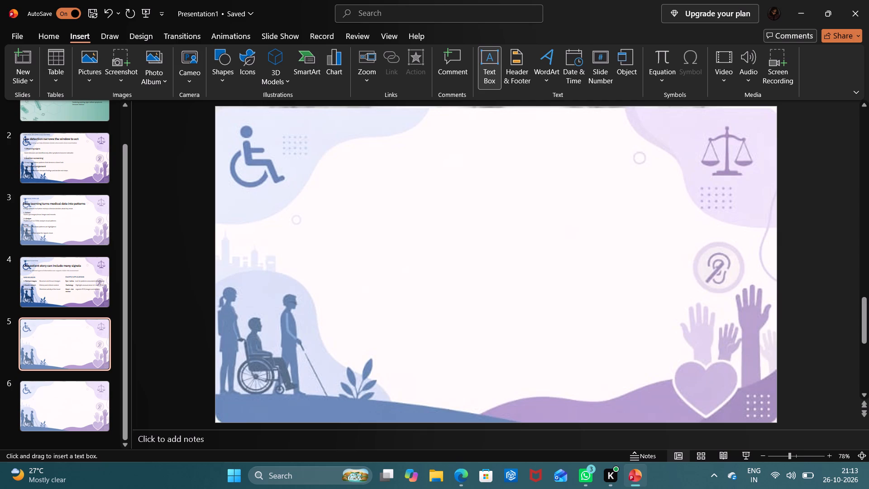
drag(222, 117, 236, 134)
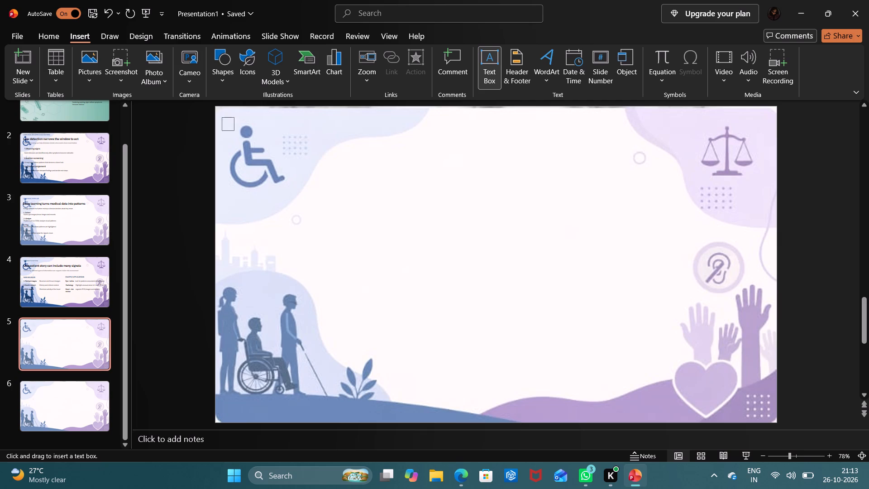
drag(236, 134, 480, 232)
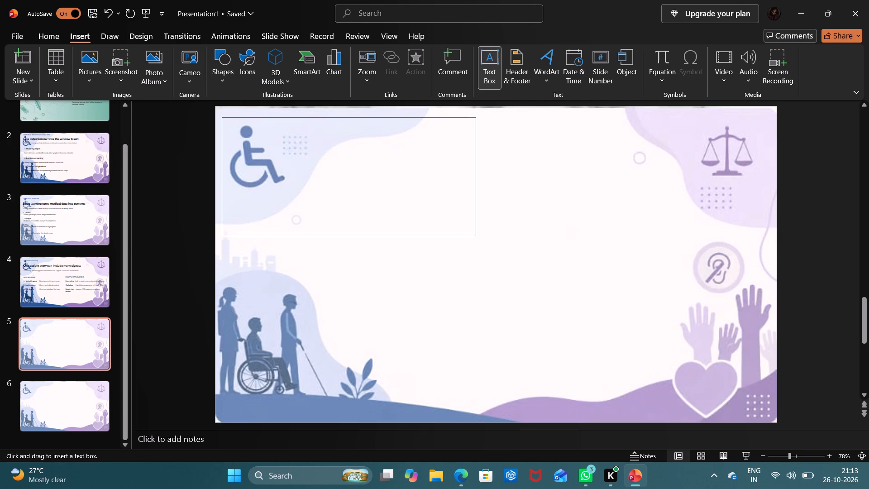
drag(480, 232, 712, 182)
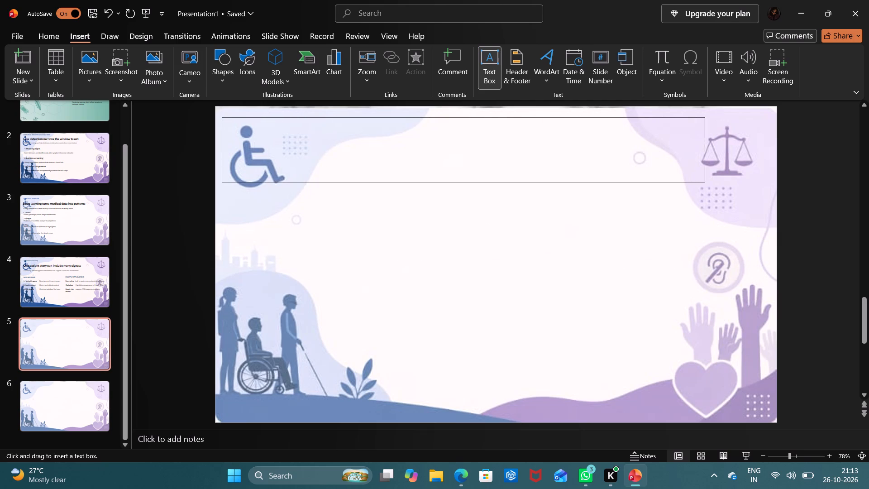
drag(712, 182, 763, 182)
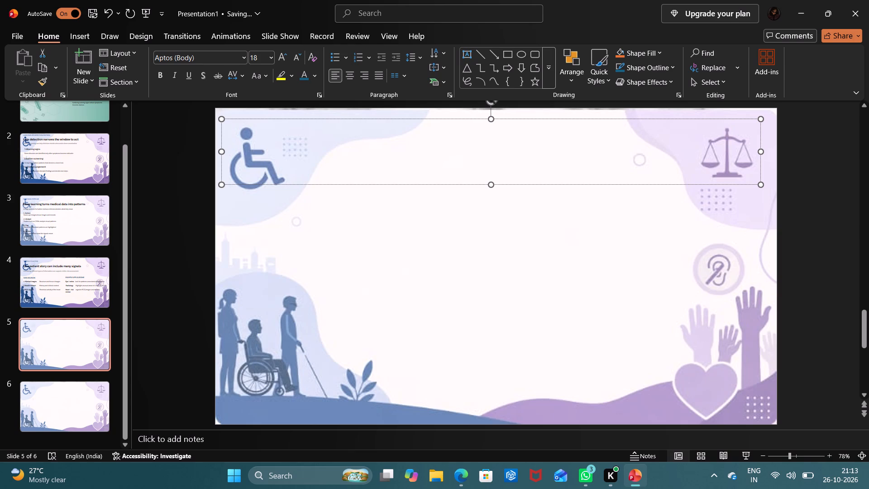
Enter the section heading "4 . SCREENING & EVALUATION" in the new text box on slide 5.
key(4)
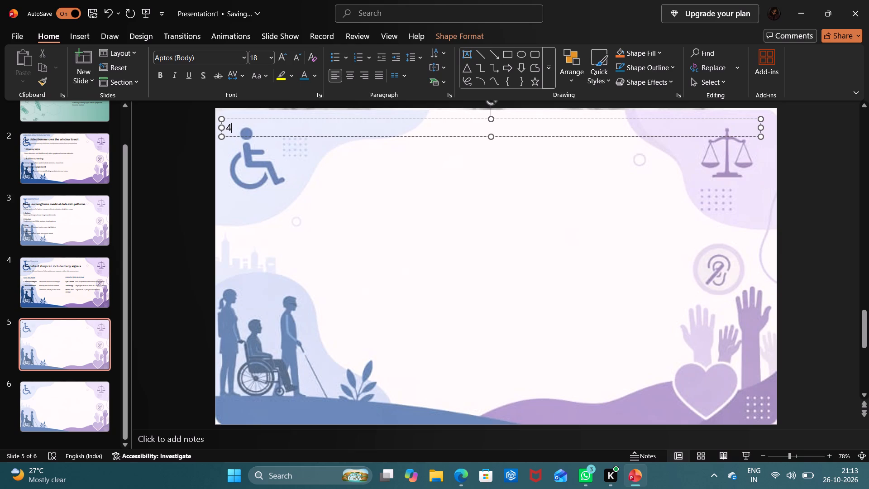
key(space)
text(.)
key(space)
text(SCREENING)
key(space)
key(shift+ampersand)
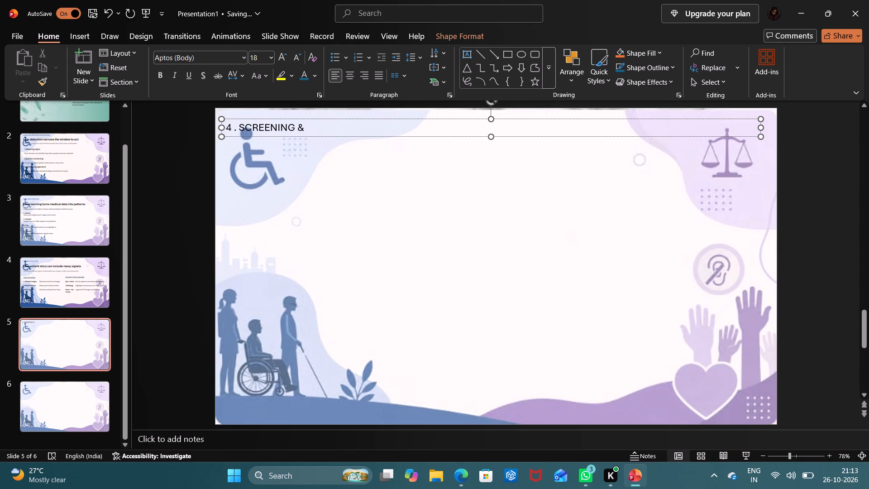
key(space)
text(EVAL)
text(UA)
text(TION)
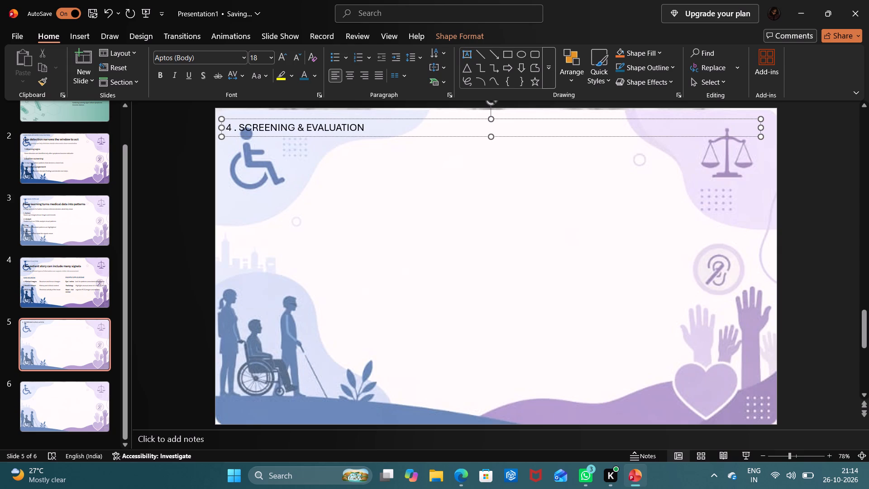
Add the slide title line "Prioritize cases –then measure performance" under the section heading, leaving one blank line between them.
key(Return)
key(Return)
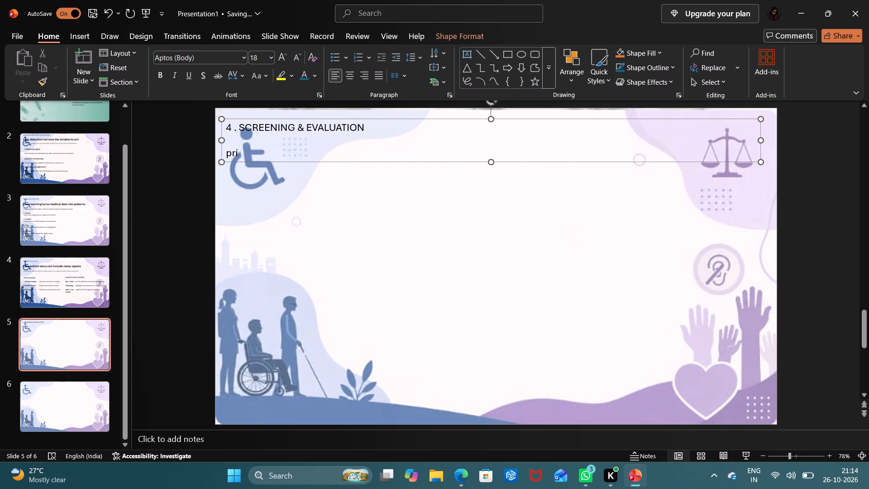
key(o)
text(ri)
text(tize)
key(space)
text(cases)
key(space)
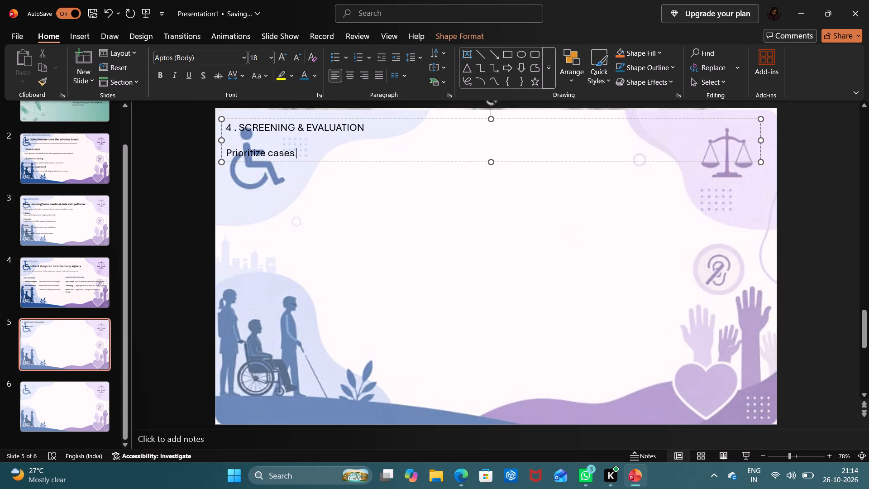
key(shift+underscore)
key(BackSpace)
key(minus)
text(then)
key(space)
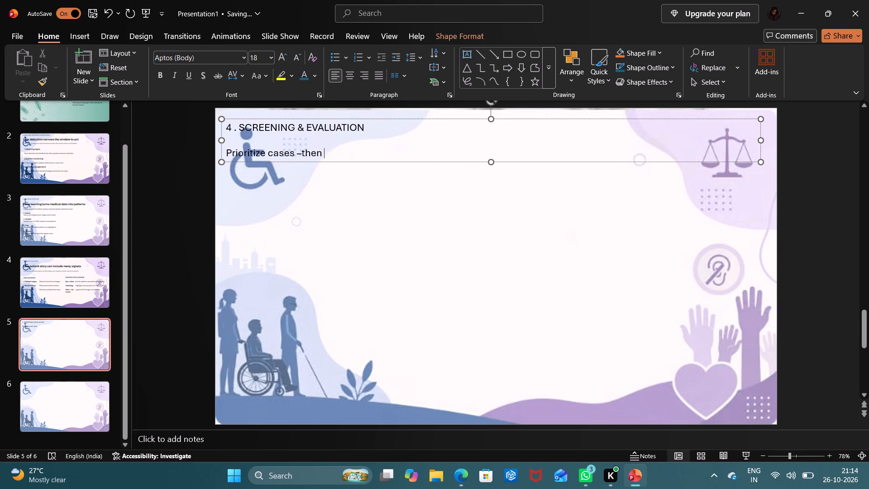
text(meas)
text(ure)
key(space)
text(perfor)
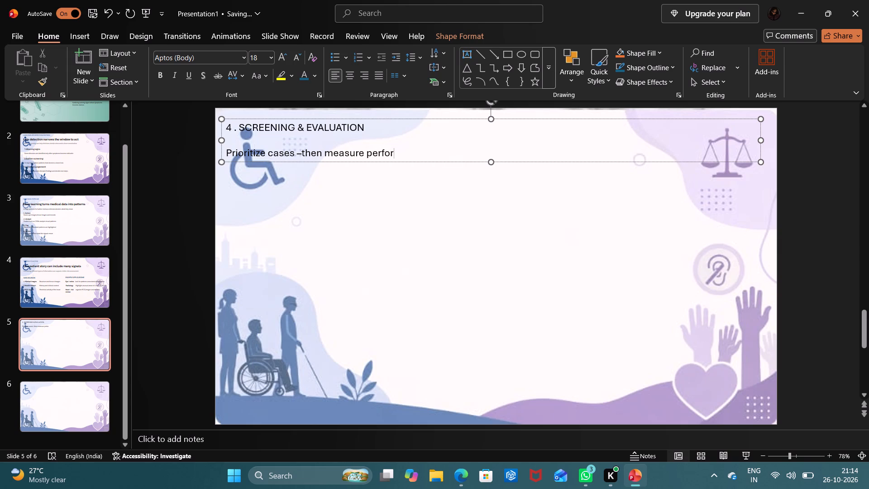
text(mance)
After another blank line, add the sentence "AI-assisted screening can help organize large queues for human review.".
key(Return)
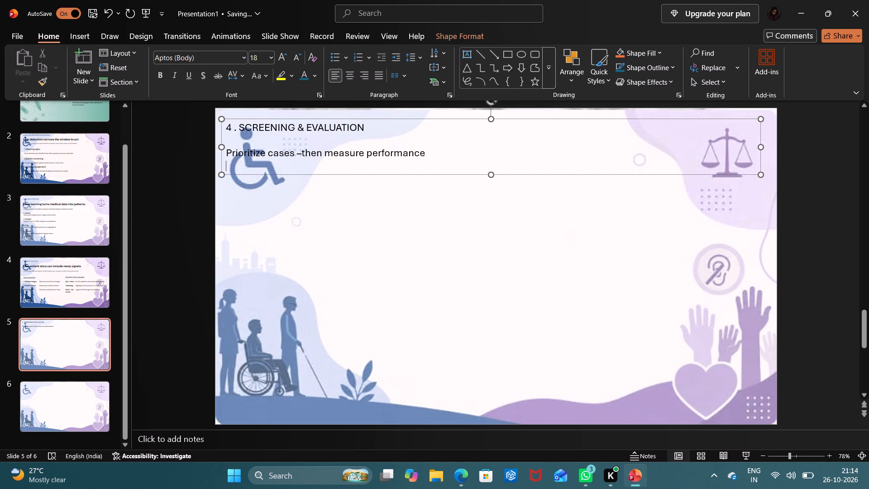
key(Return)
text(AI)
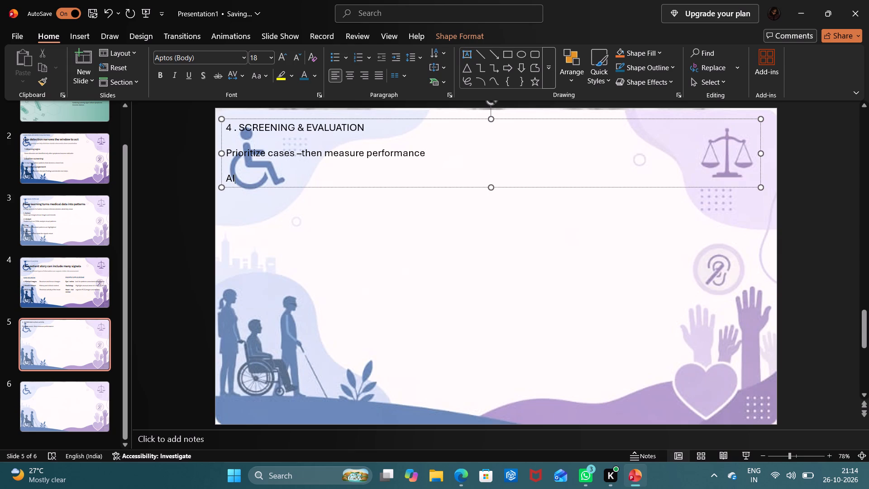
key(minus)
text(assi)
text(sted)
key(space)
text(screening)
key(space)
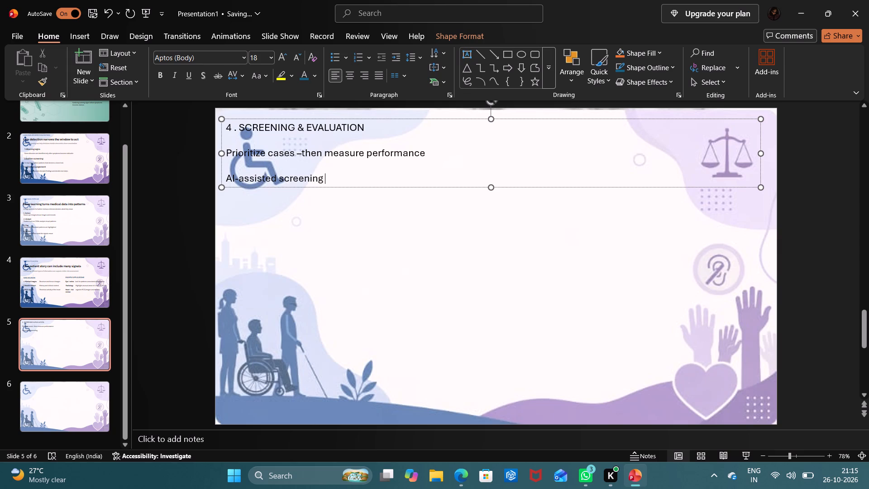
text(can help)
key(space)
text(organize)
key(space)
text(large)
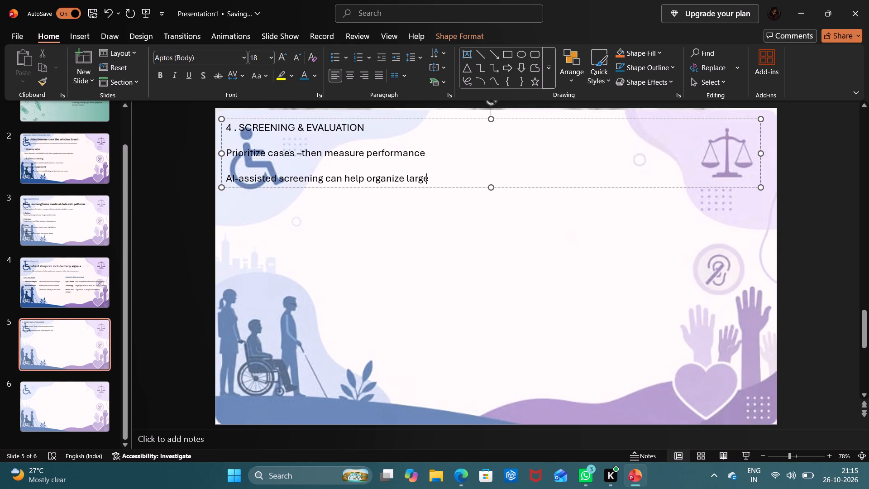
key(space)
text(que)
key(u)
text(es)
key(space)
text(for human revi)
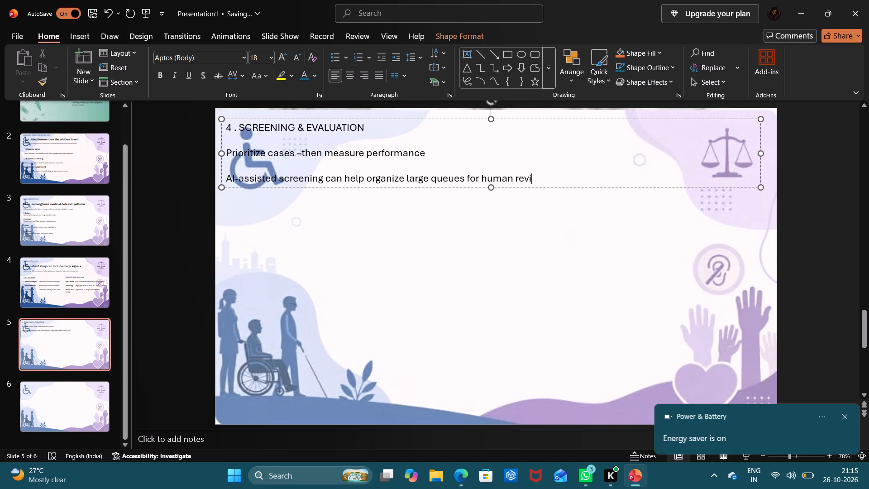
key(e)
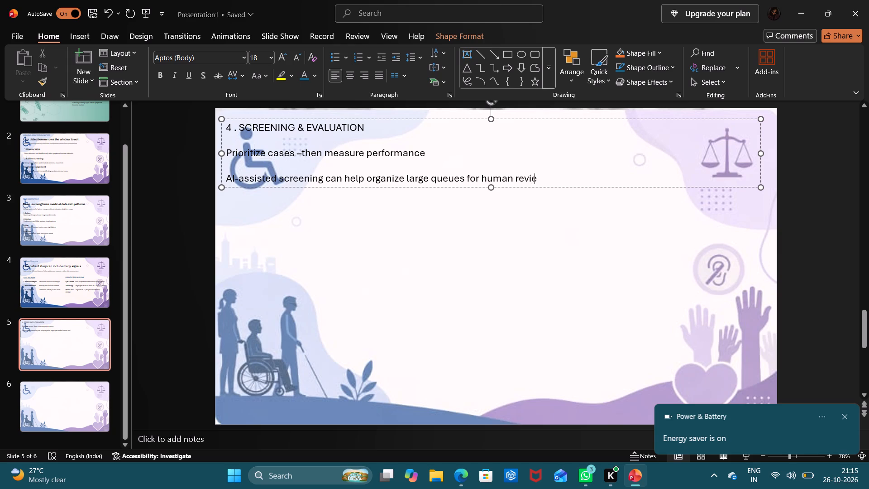
key(w)
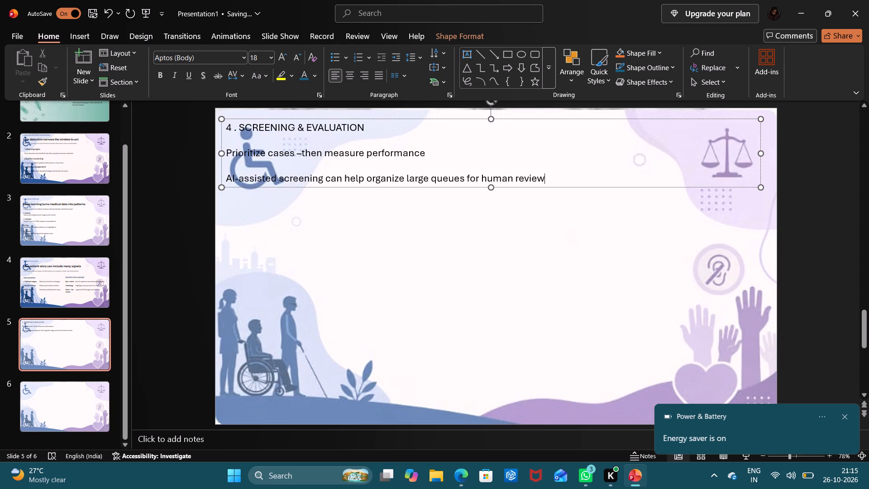
key(period)
Format the heading "4 . SCREENING & EVALUATION" in bold dark teal-blue text.
click(423, 152)
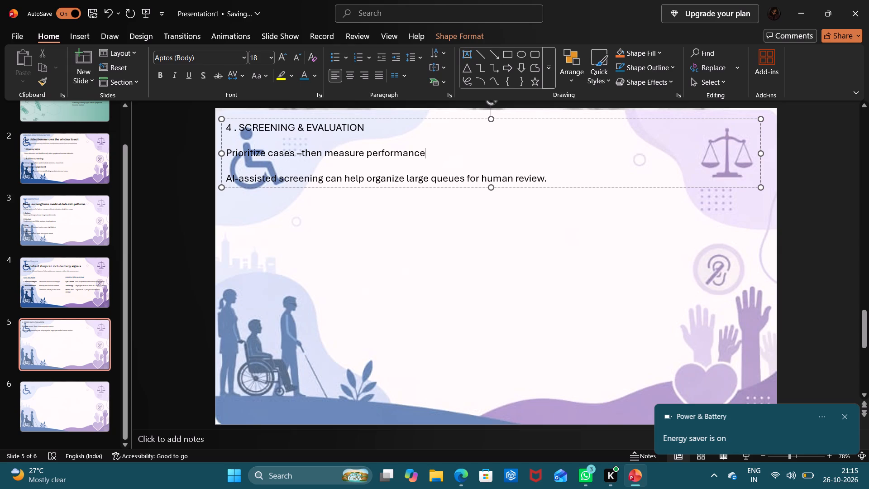
drag(363, 127, 270, 144)
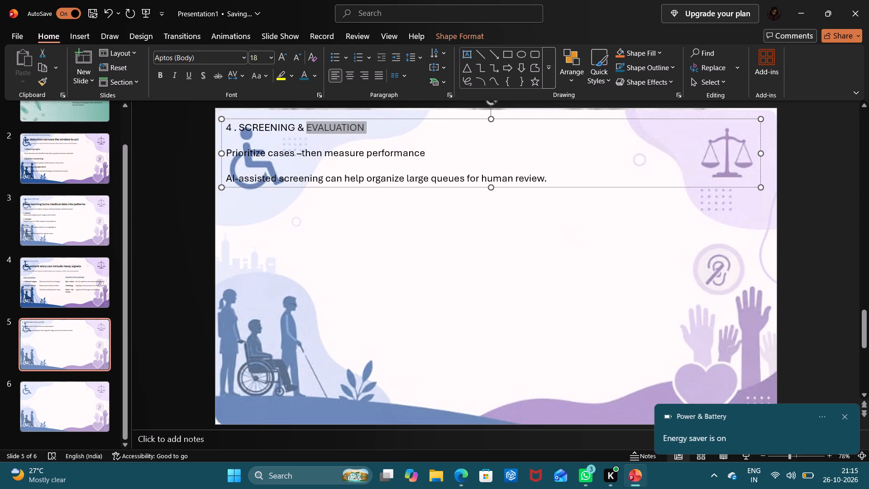
drag(270, 144, 232, 125)
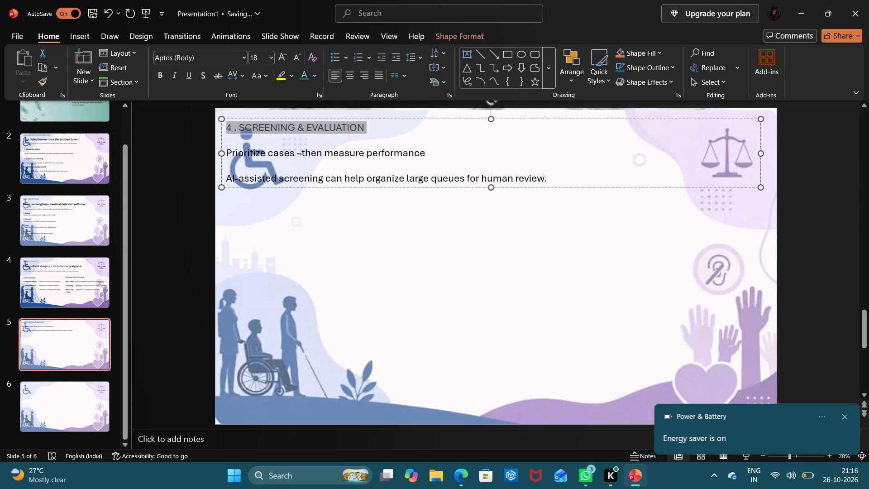
click(345, 102)
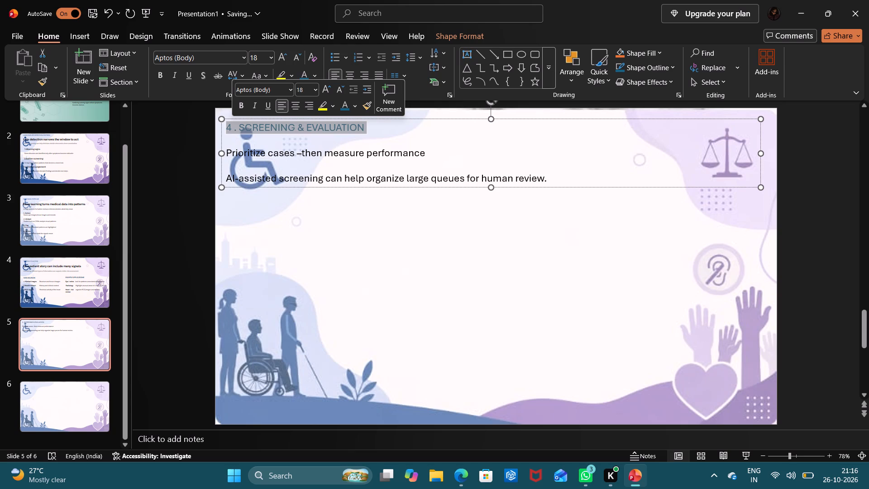
click(247, 124)
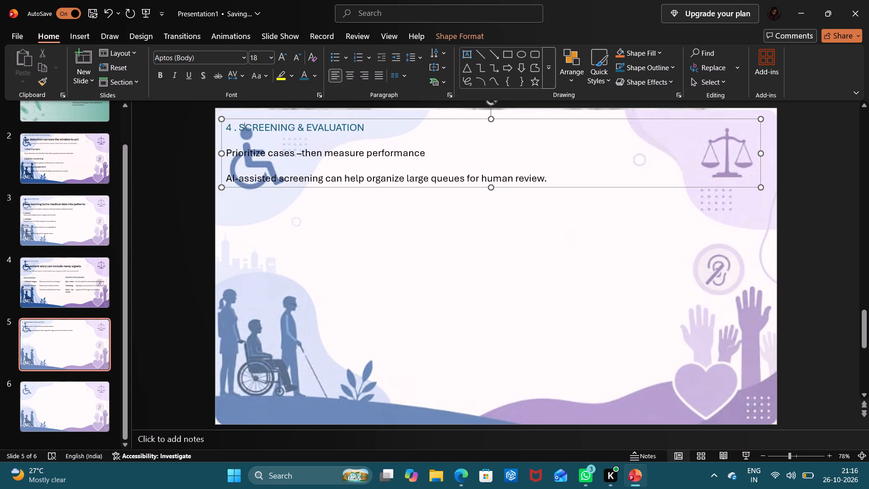
drag(227, 130, 300, 108)
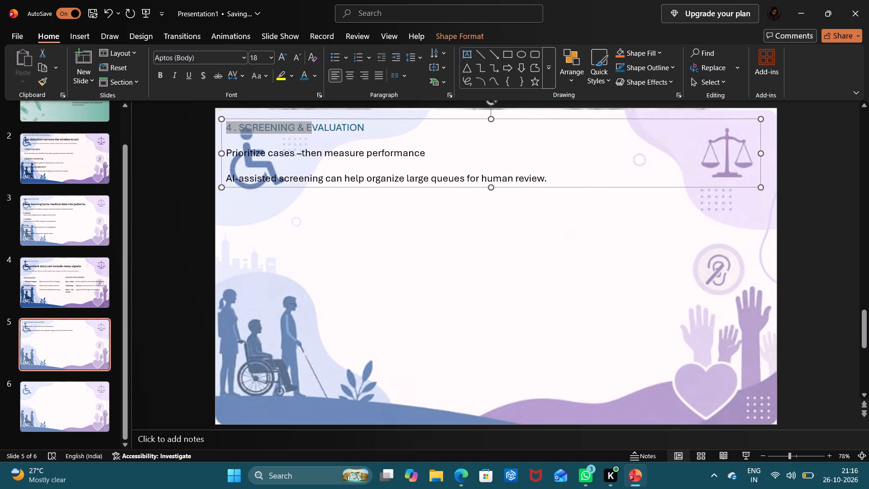
drag(300, 108, 341, 125)
click(350, 110)
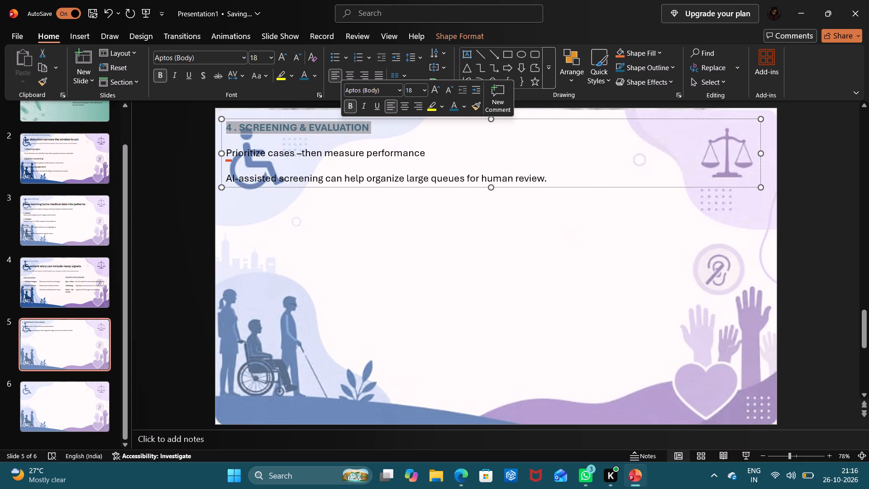
Make the line "Prioritize cases –then measure performance" bold and set its font size to 32.
drag(229, 152, 394, 153)
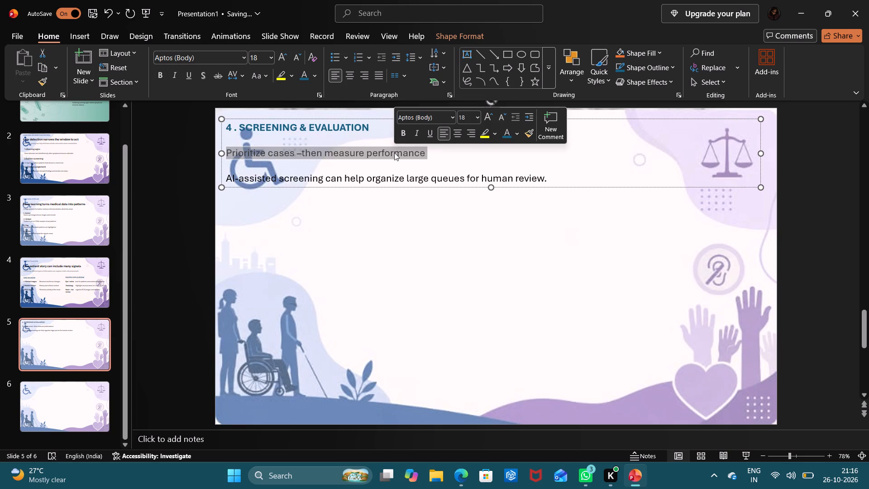
click(400, 136)
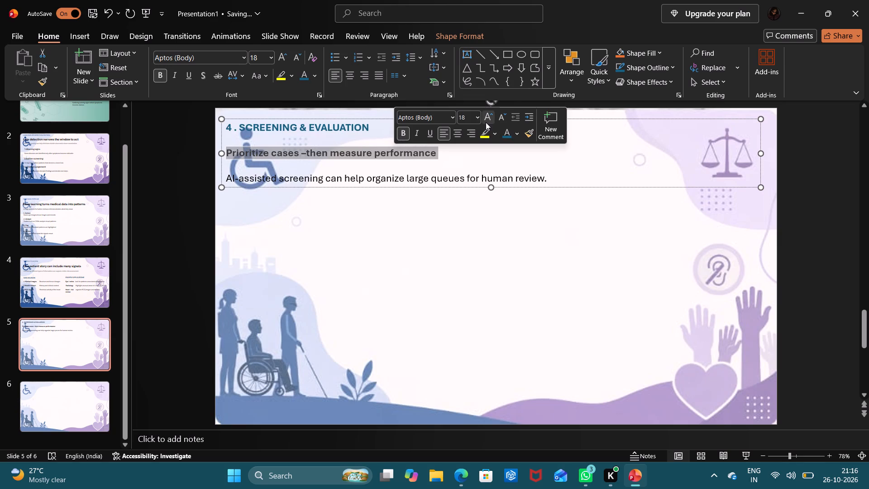
click(480, 119)
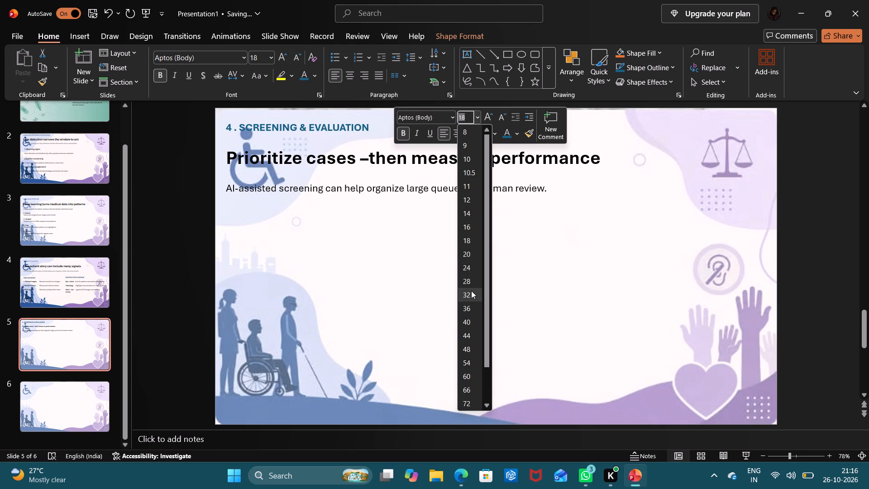
click(471, 291)
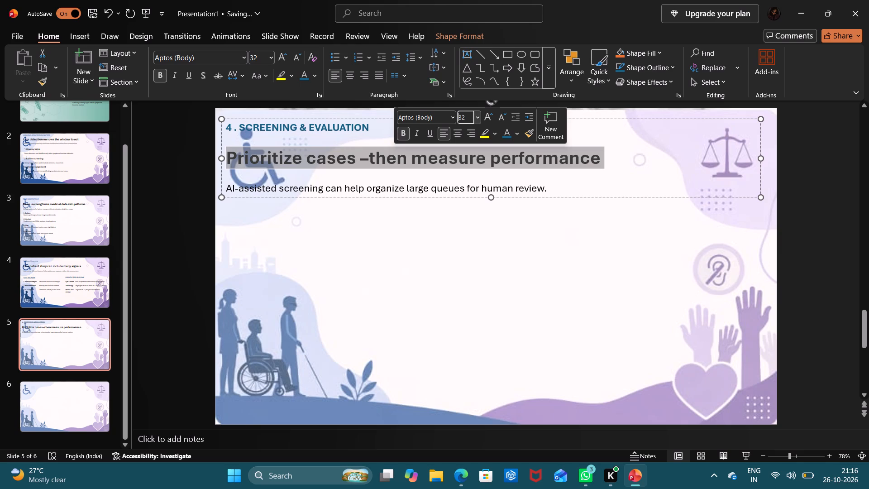
Recolor the sentence "AI-assisted screening can help organize large queues for human review." to a medium gray theme color.
drag(227, 185, 282, 209)
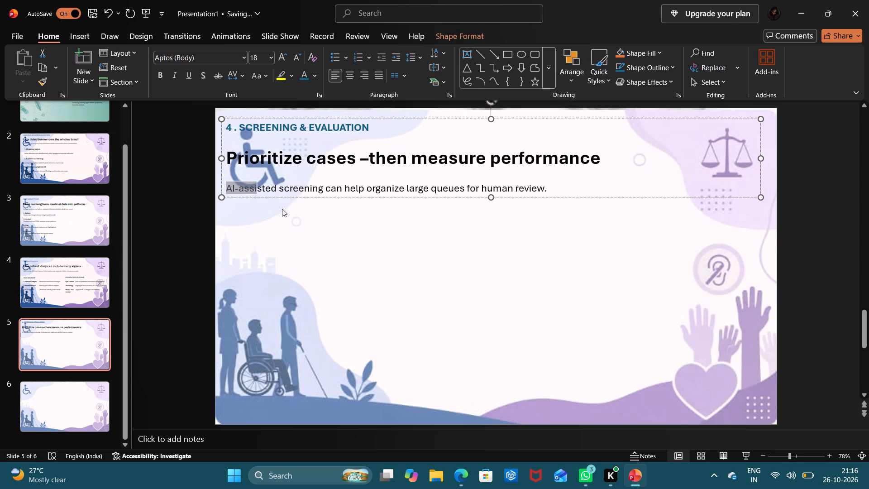
drag(282, 209, 537, 186)
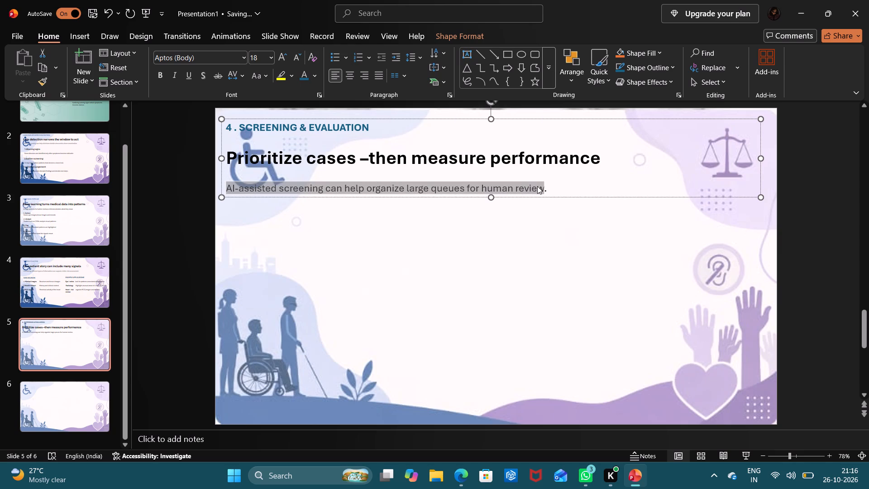
drag(537, 186, 549, 184)
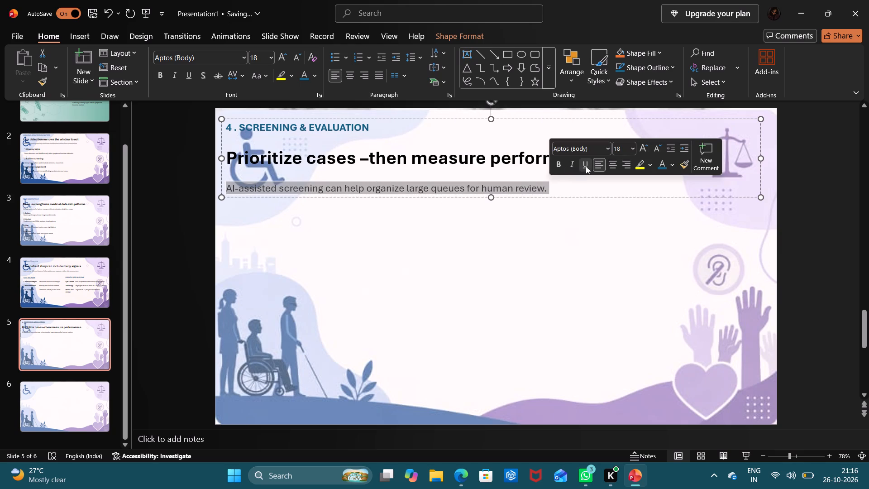
click(671, 164)
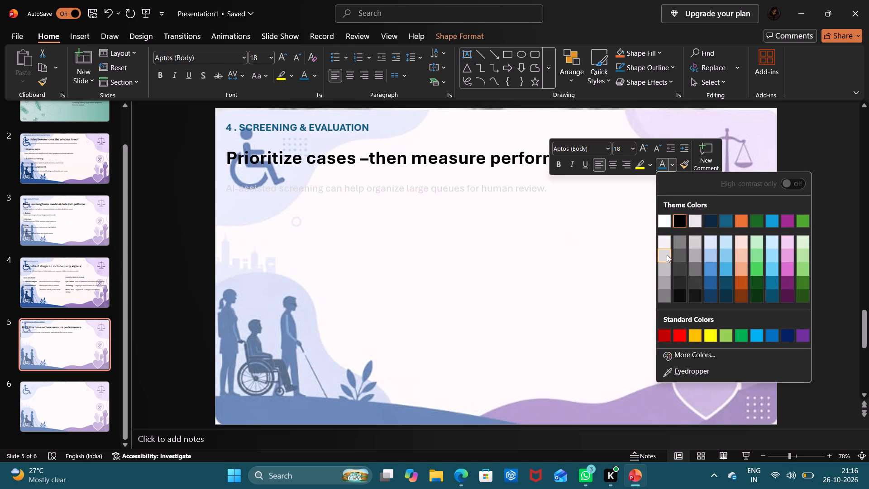
click(667, 278)
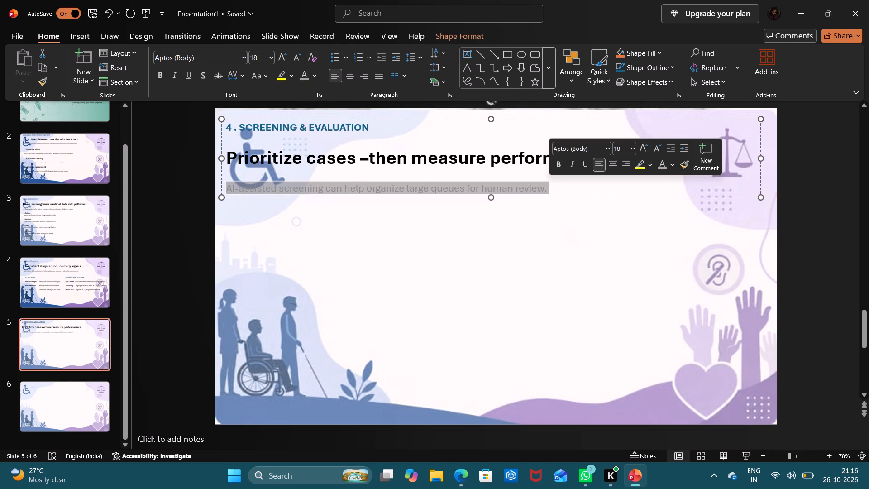
click(610, 281)
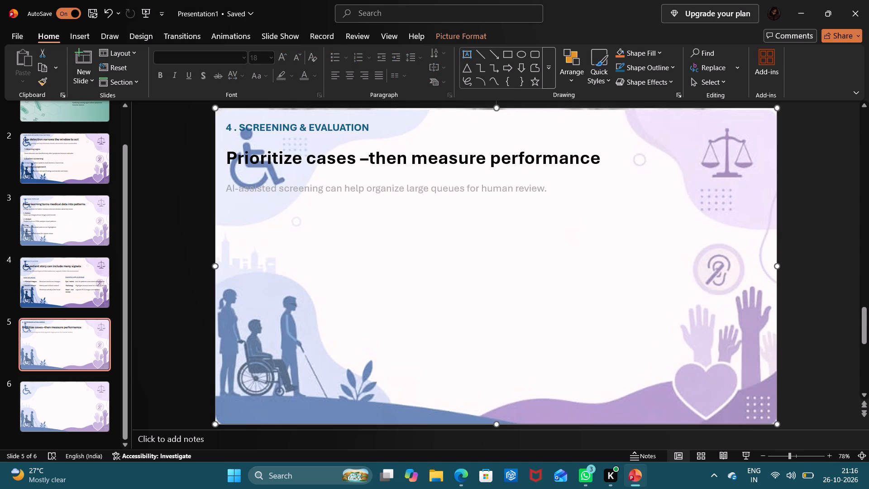